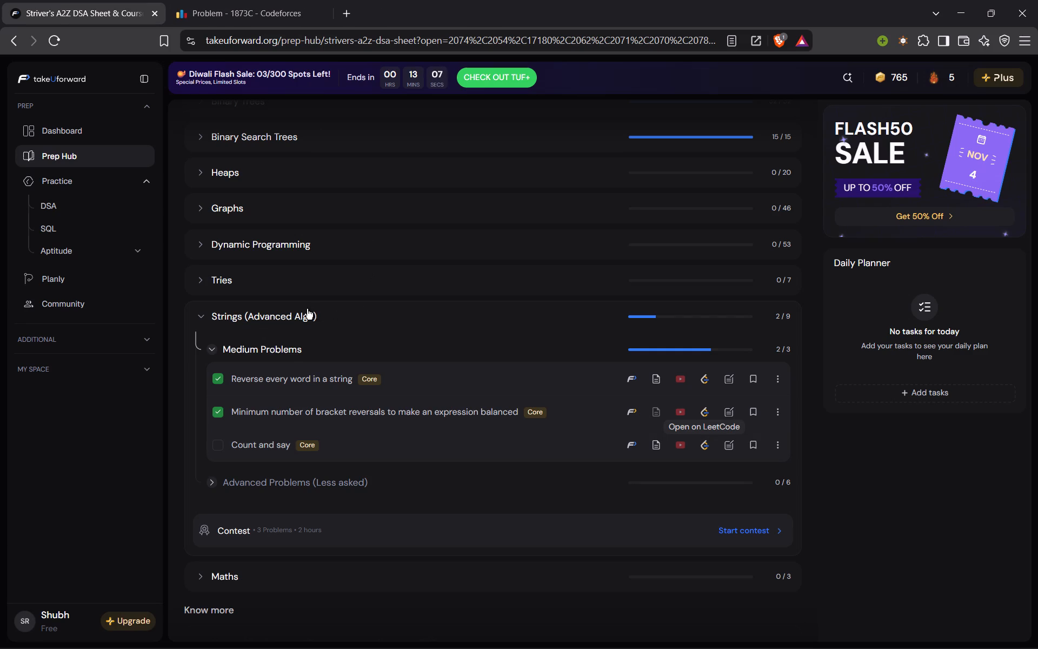
Collapse the Strings (Advanced Algo) section of the sheet and expand Binary Search Trees.
{"action": "scroll", "coordinate": [319, 401], "scroll_direction": "down", "scroll_amount": 3}
{"action": "scroll", "coordinate": [321, 374], "scroll_direction": "up", "scroll_amount": 3}
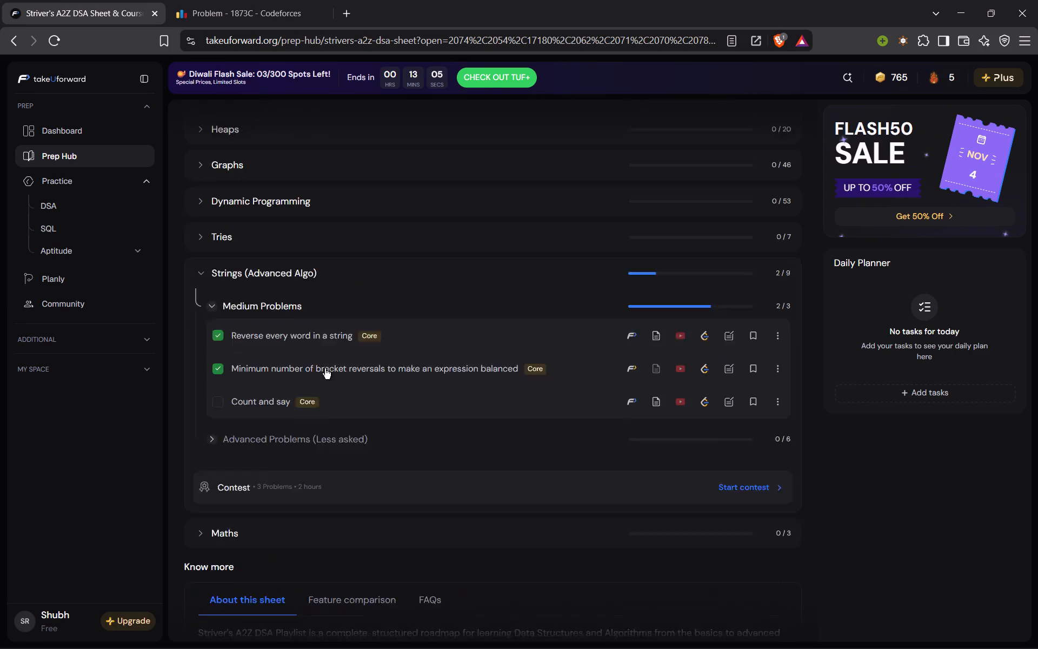
{"action": "left_click", "coordinate": [304, 315]}
{"action": "scroll", "coordinate": [305, 314], "scroll_direction": "up", "scroll_amount": 3}
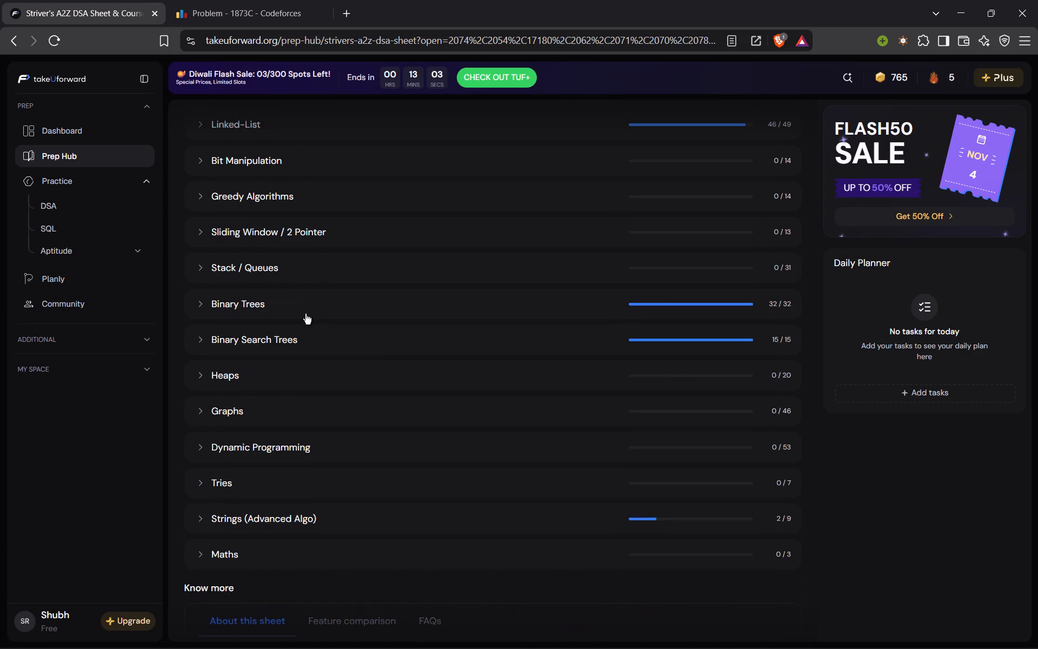
{"action": "left_click", "coordinate": [374, 345]}
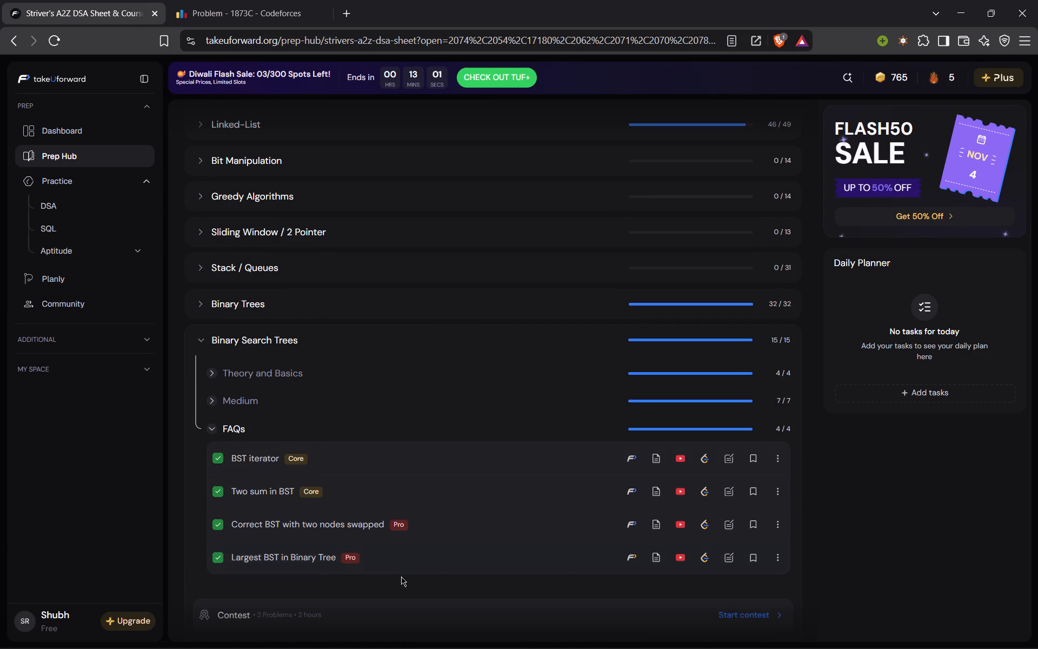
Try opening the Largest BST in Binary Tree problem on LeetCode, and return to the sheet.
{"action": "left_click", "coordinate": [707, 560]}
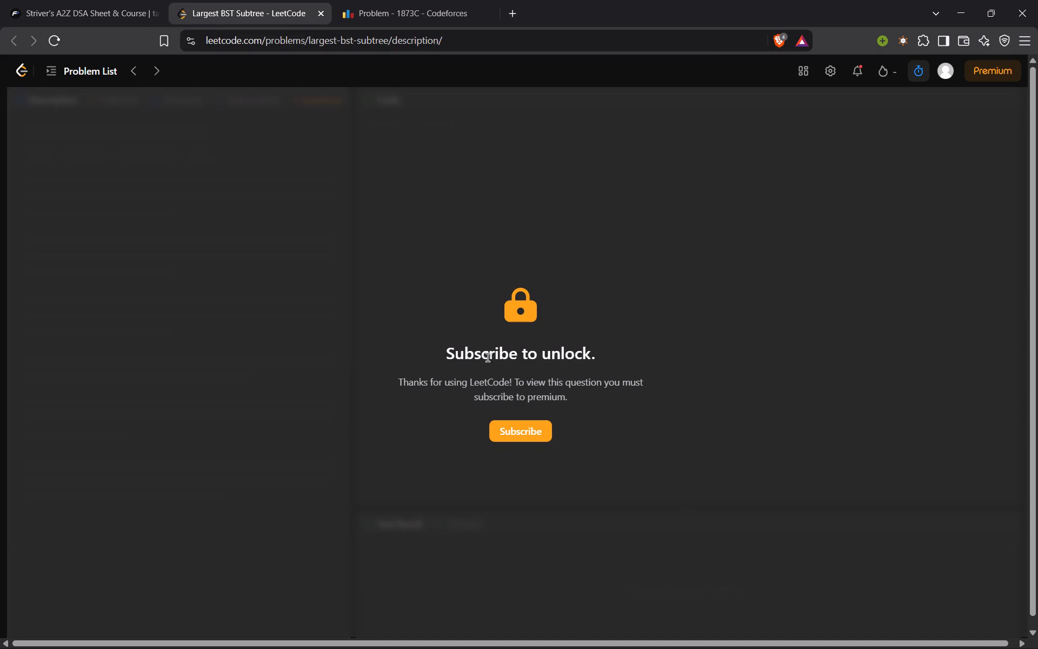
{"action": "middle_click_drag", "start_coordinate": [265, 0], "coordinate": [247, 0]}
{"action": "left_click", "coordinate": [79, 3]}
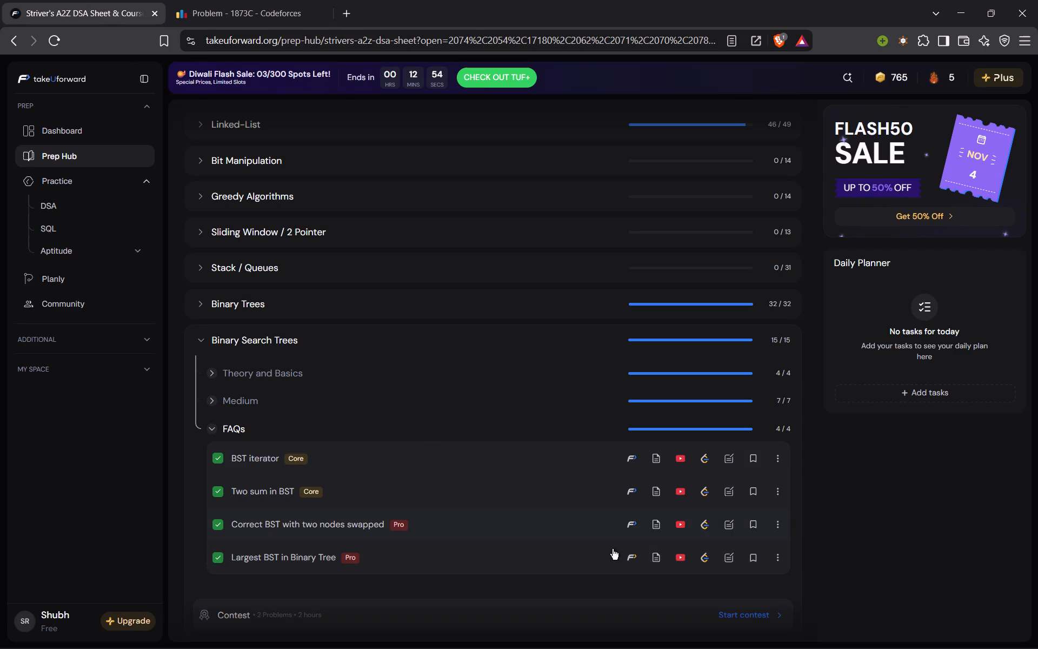
Open the "Correct BST with two nodes swapped" problem on LeetCode, review its existing C++ solution and submit it.
{"action": "scroll", "coordinate": [692, 511], "scroll_direction": "down", "scroll_amount": 2}
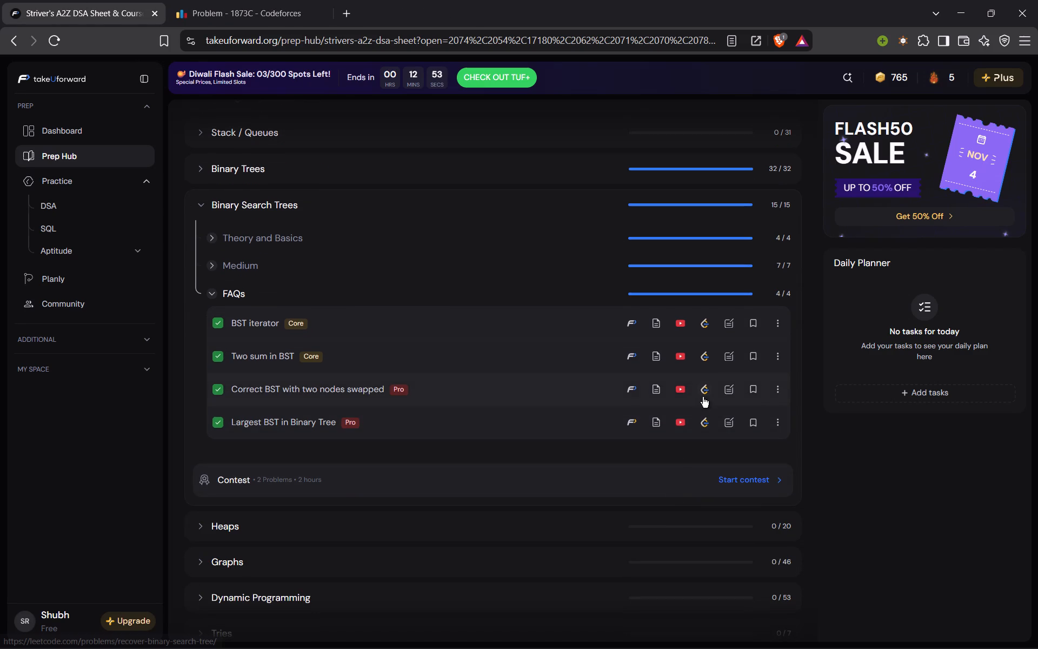
{"action": "left_click", "coordinate": [703, 383]}
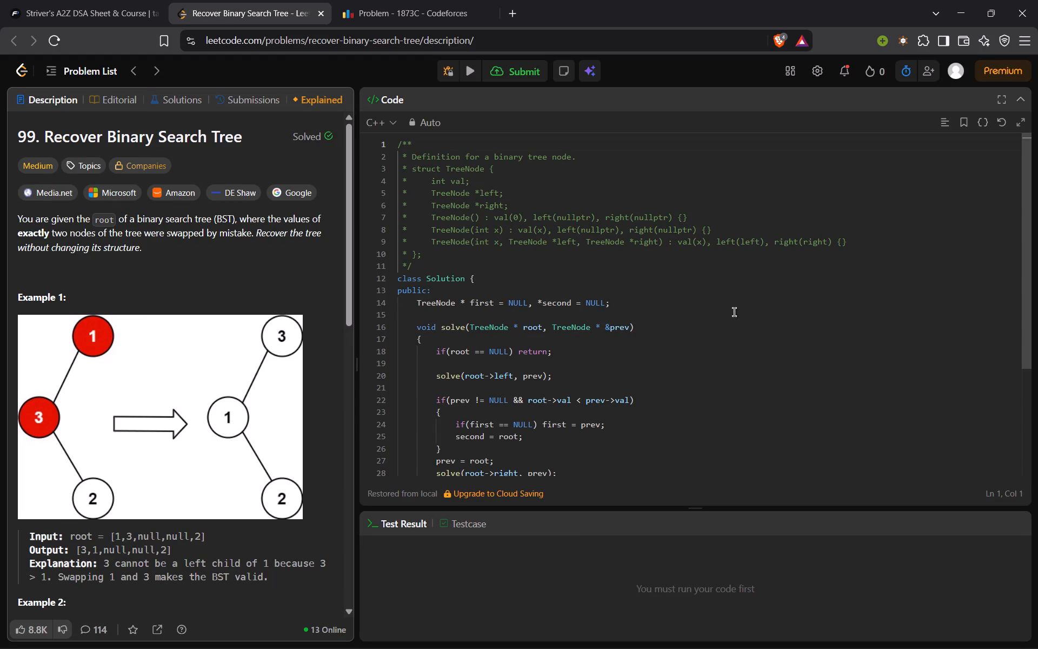
{"action": "scroll", "coordinate": [724, 307], "scroll_direction": "down", "scroll_amount": 3}
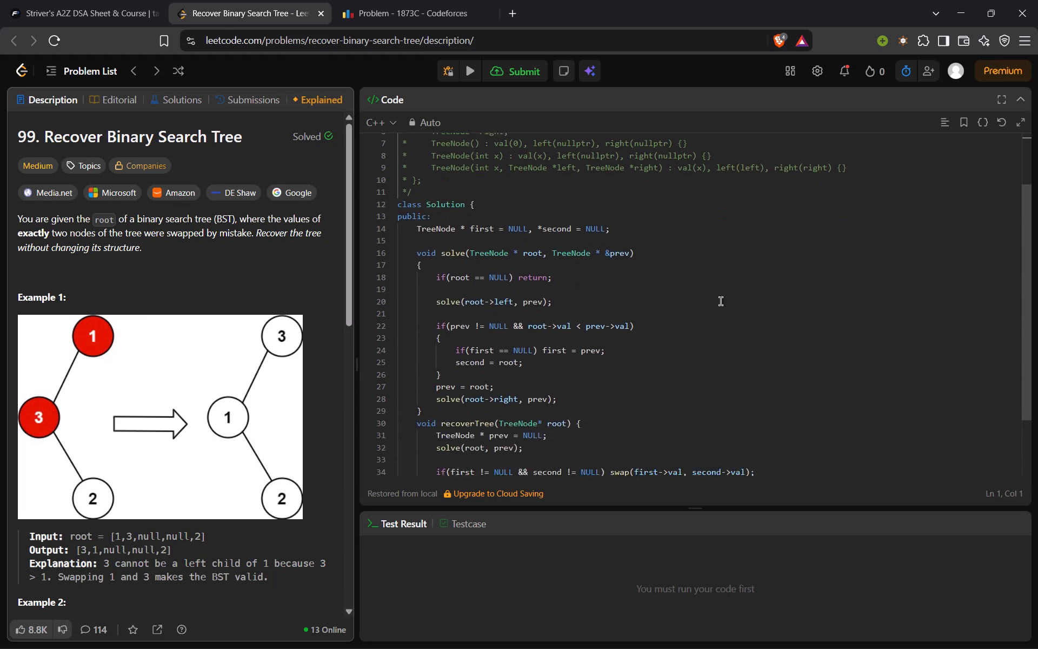
{"action": "scroll", "coordinate": [721, 301], "scroll_direction": "down", "scroll_amount": 3}
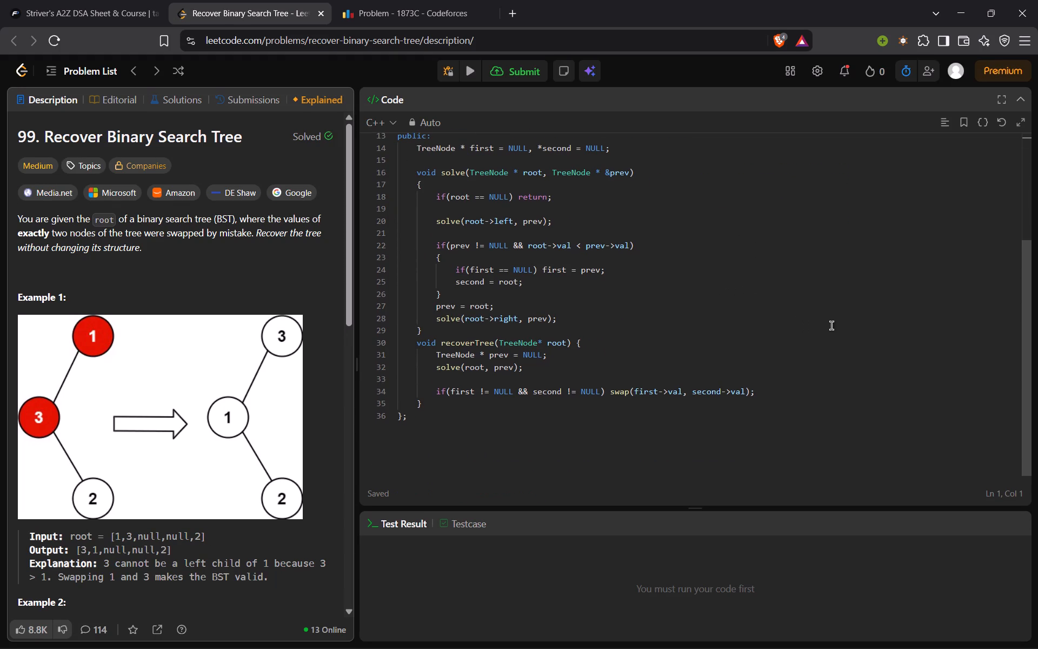
{"action": "scroll", "coordinate": [831, 324], "scroll_direction": "up", "scroll_amount": 1}
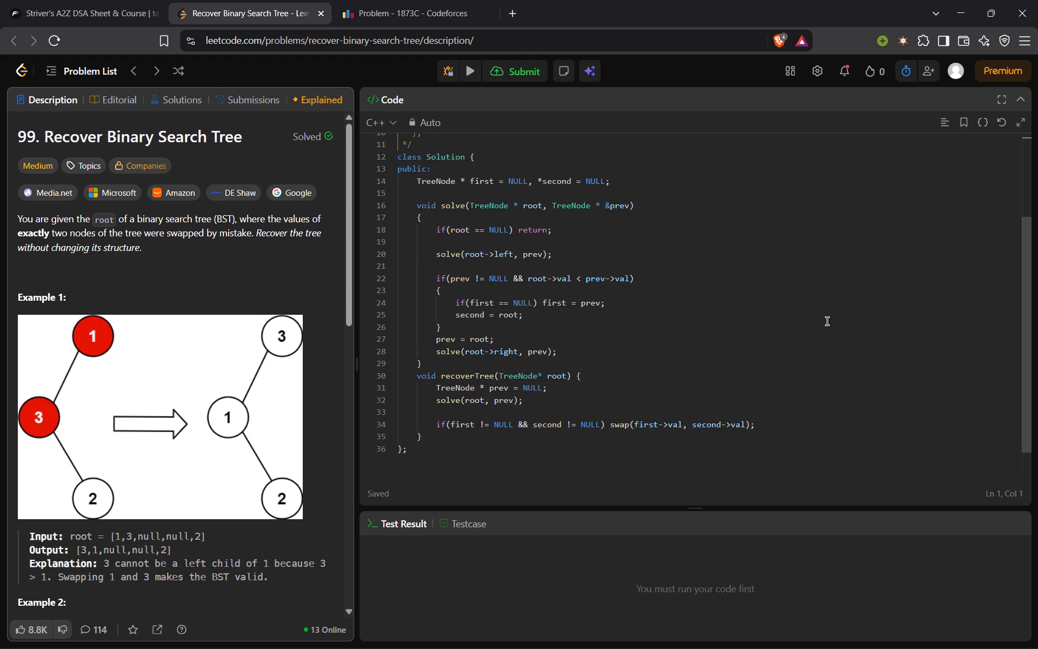
{"action": "scroll", "coordinate": [827, 321], "scroll_direction": "up", "scroll_amount": 3}
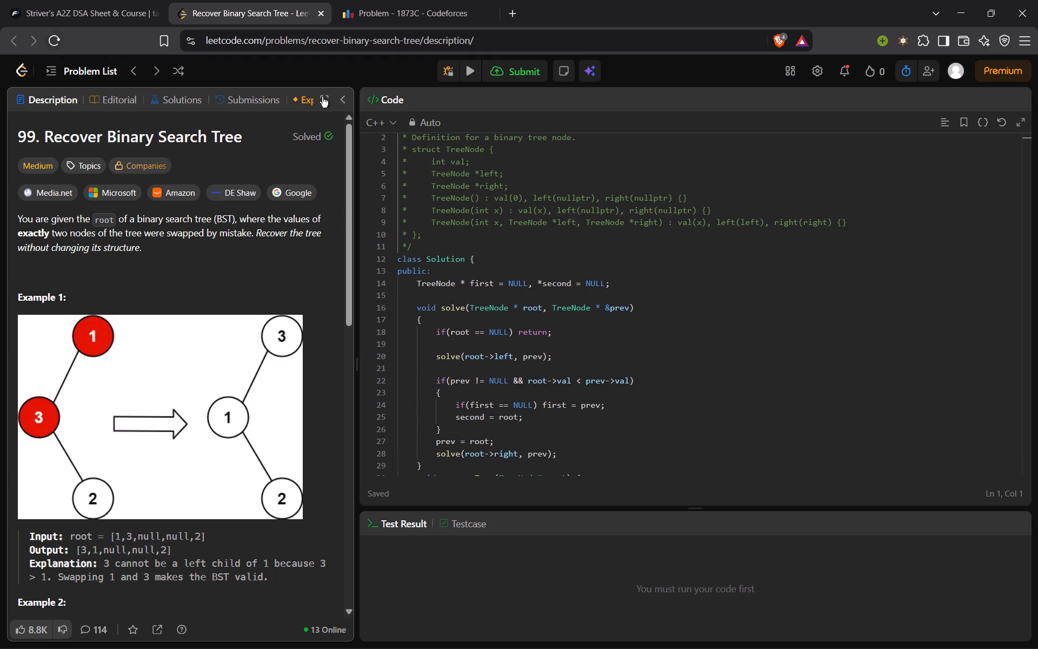
{"action": "left_click", "coordinate": [517, 80]}
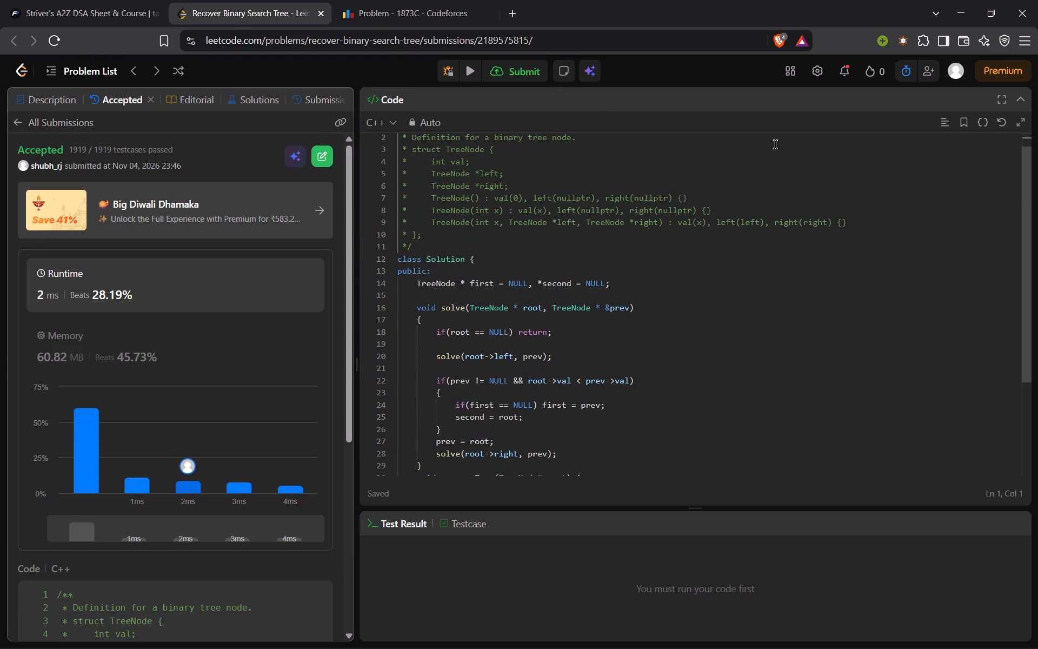
Open the account's LeetCode profile in a new tab and close the Recover Binary Search Tree problem.
{"action": "left_click", "coordinate": [957, 65]}
{"action": "left_click_drag", "start_coordinate": [861, 108], "coordinate": [622, 0]}
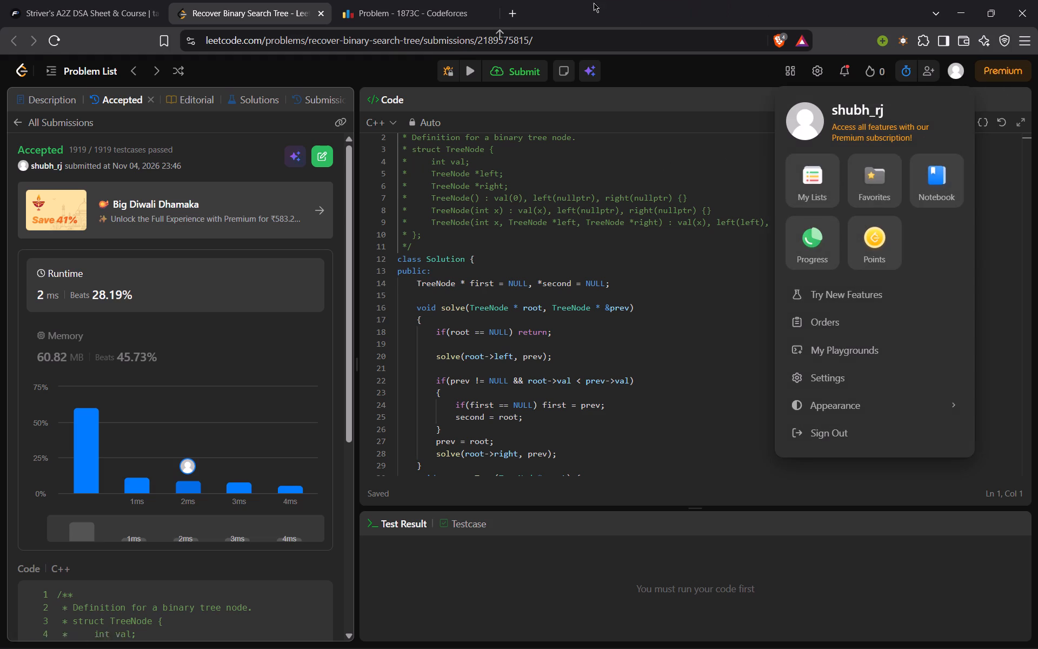
{"action": "scroll", "coordinate": [214, 0], "scroll_direction": "up", "scroll_amount": 1}
{"action": "middle_click", "coordinate": [214, 0]}
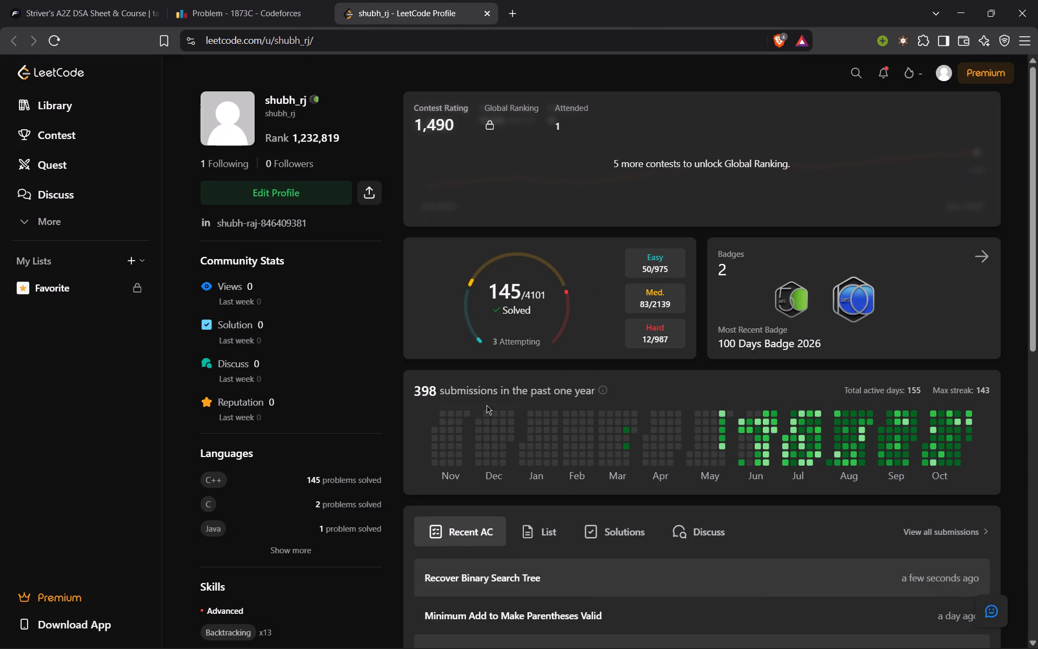
Examine the profile's past-year submission activity and total active days.
{"action": "left_click", "coordinate": [909, 391]}
{"action": "left_click", "coordinate": [729, 405]}
{"action": "left_click", "coordinate": [604, 396]}
{"action": "left_click", "coordinate": [603, 391]}
{"action": "left_click", "coordinate": [540, 383]}
{"action": "left_click", "coordinate": [482, 395]}
Close the LeetCode profile, the browser, ChatGPT, the VS Code editor and the File Explorer window.
{"action": "middle_click_drag", "start_coordinate": [377, 0], "coordinate": [385, 0]}
{"action": "scroll", "coordinate": [385, 0], "scroll_direction": "up", "scroll_amount": 1}
{"action": "left_click", "coordinate": [1037, 0]}
{"action": "left_click", "coordinate": [806, 141]}
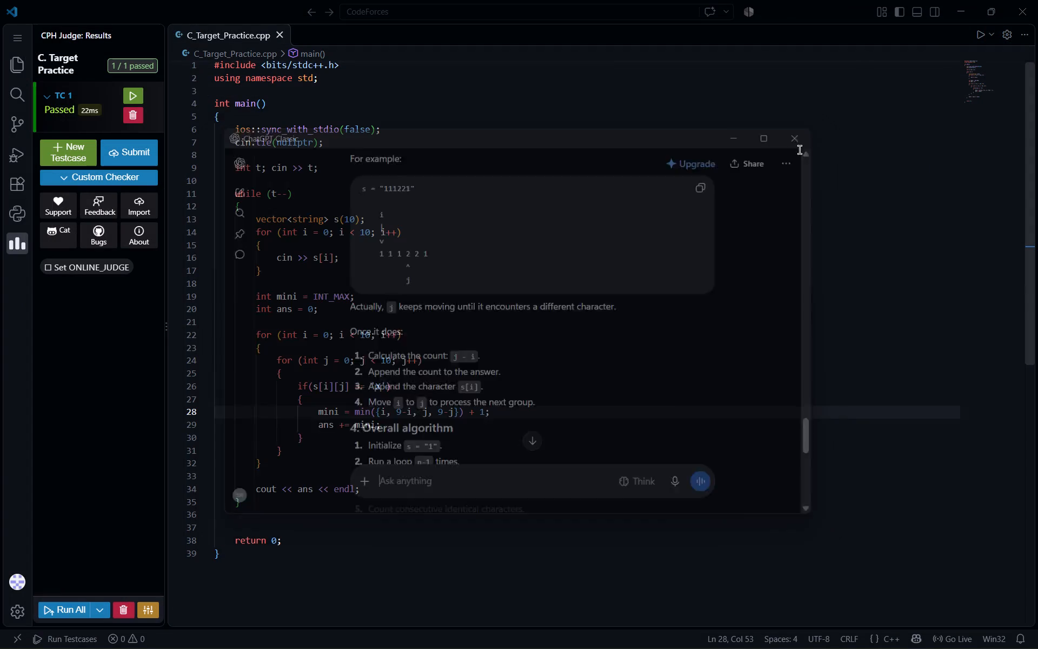
{"action": "left_click", "coordinate": [1037, 0]}
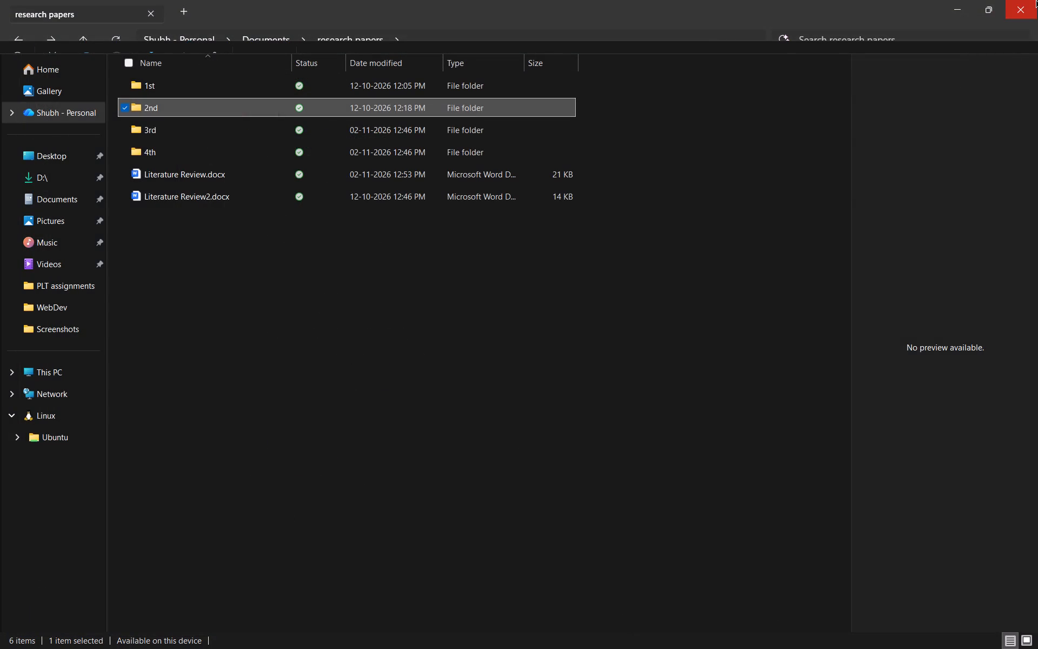
{"action": "left_click", "coordinate": [1036, 0]}
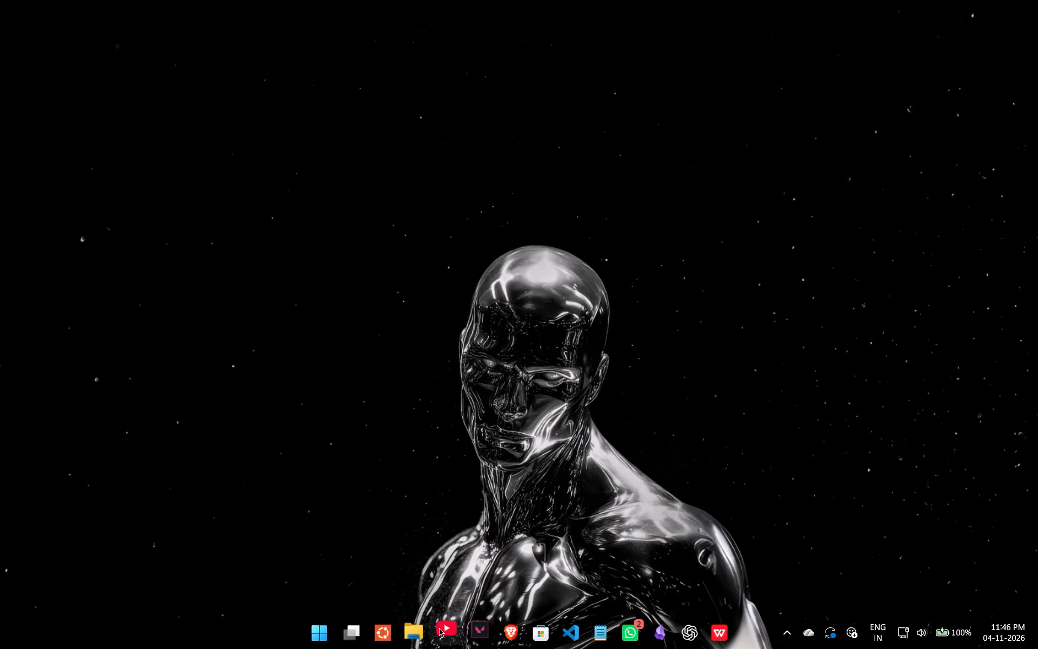
Open File Explorer and go to the research papers folder in Documents.
{"action": "left_click", "coordinate": [416, 628]}
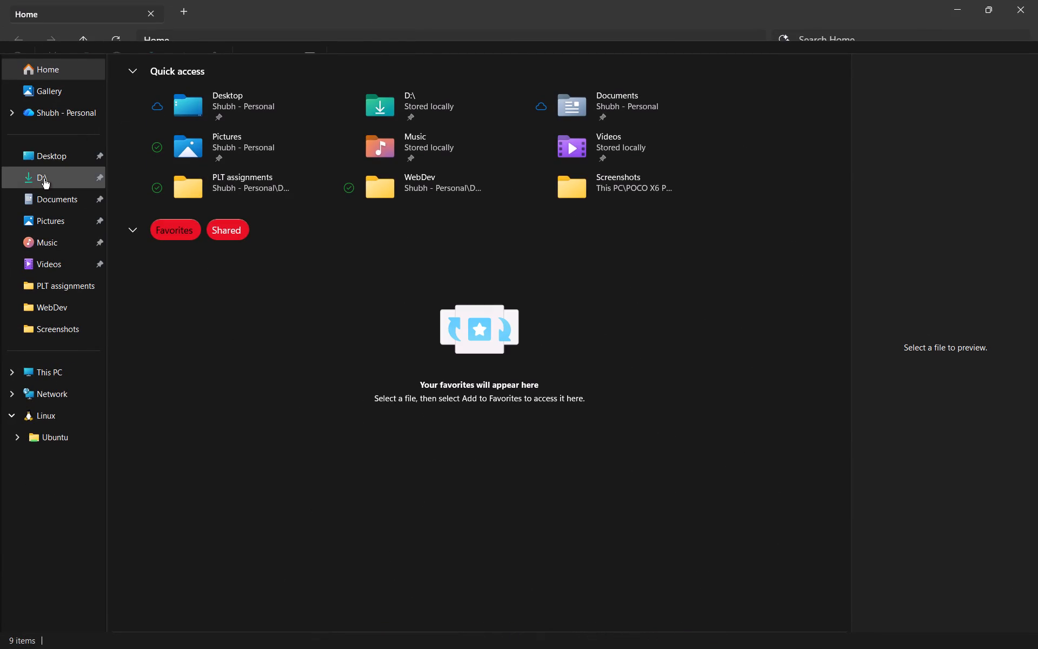
{"action": "left_click", "coordinate": [44, 178]}
{"action": "left_click", "coordinate": [98, 198]}
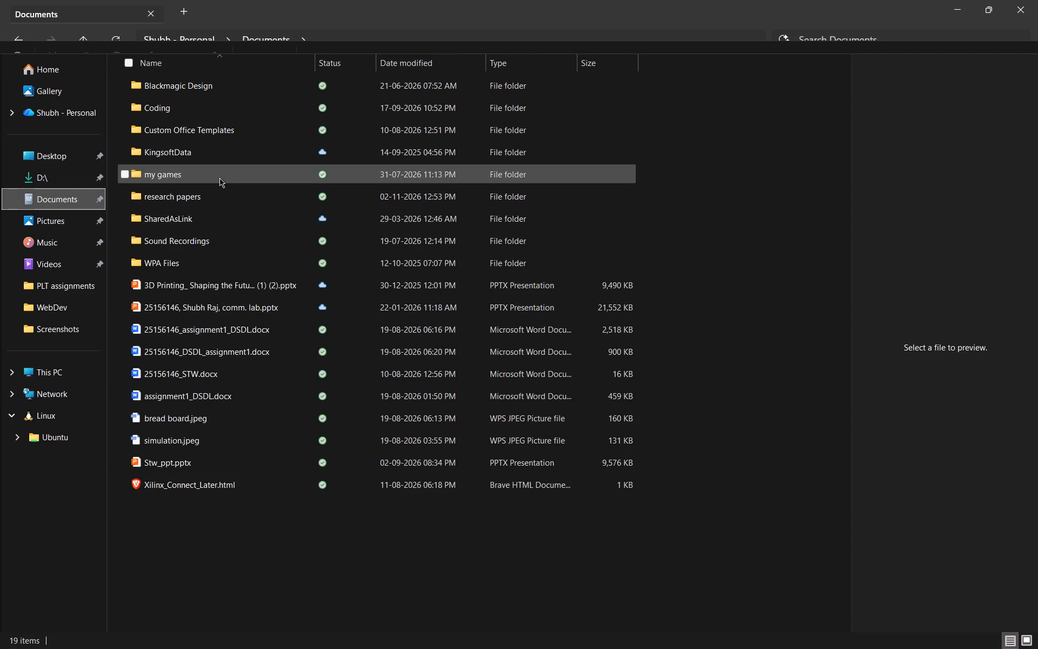
{"action": "double_click", "coordinate": [232, 197]}
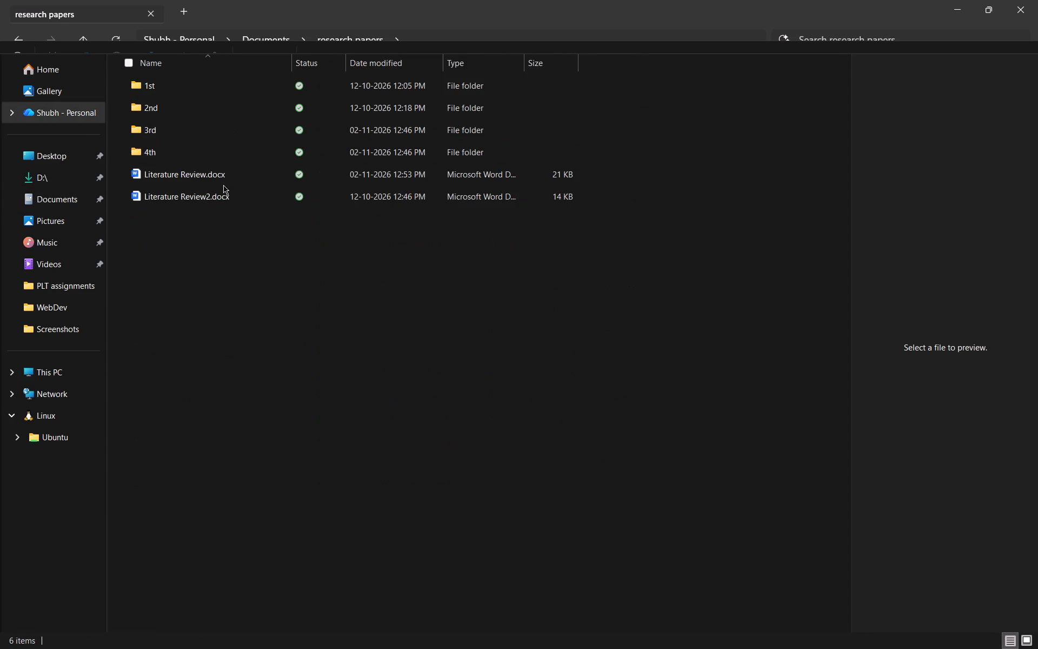
Open Literature Review.docx from the research papers folder in WPS Office.
{"action": "right_click", "coordinate": [223, 175]}
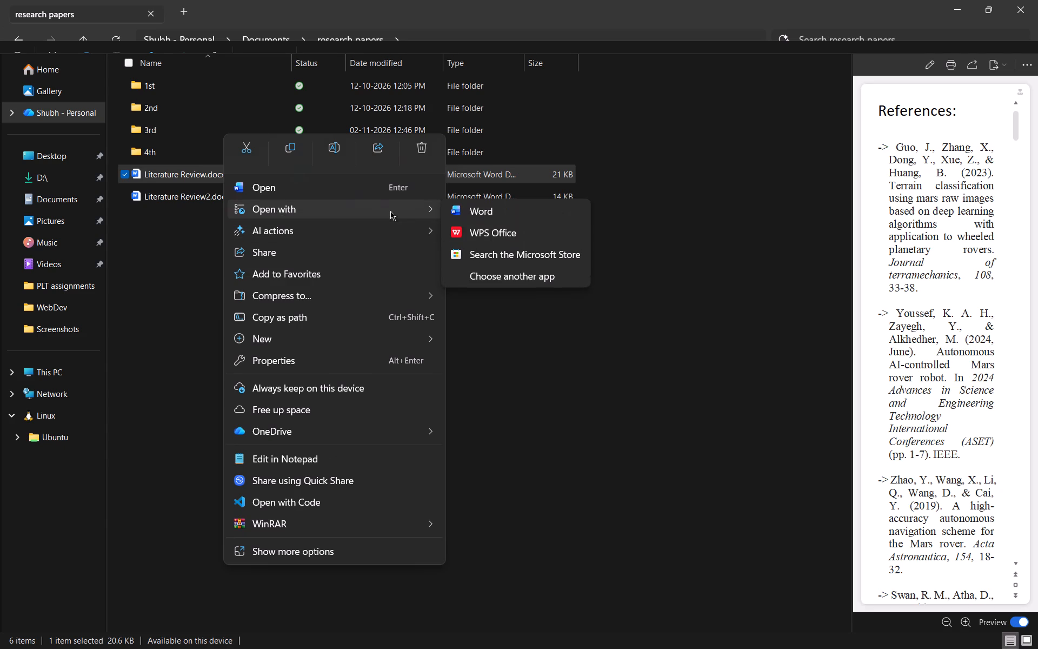
{"action": "left_click", "coordinate": [472, 230]}
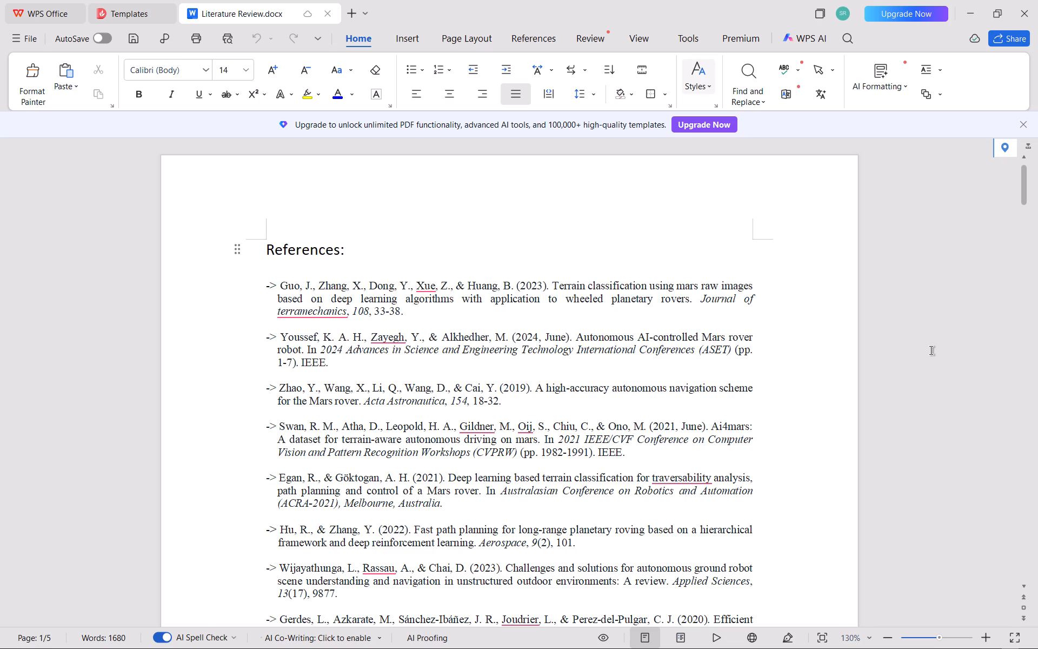
{"action": "left_click_drag", "start_coordinate": [931, 350], "coordinate": [922, 352]}
{"action": "right_click_drag", "start_coordinate": [931, 350], "coordinate": [926, 350]}
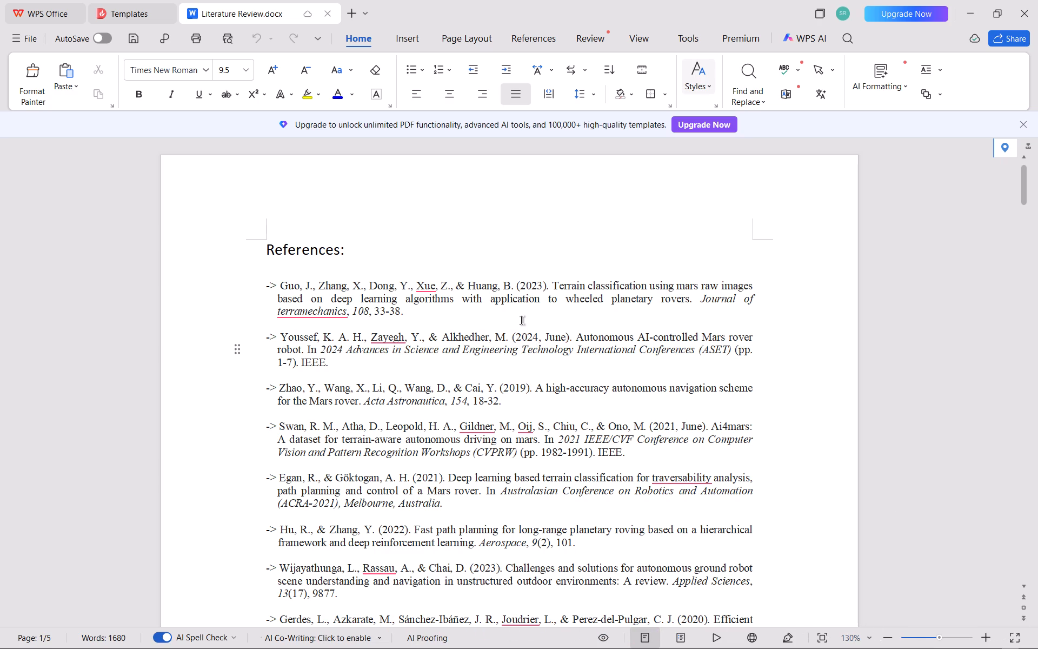
Look over the References list down to the Literature Review heading and return to its beginning.
{"action": "scroll", "coordinate": [674, 367], "scroll_direction": "down", "scroll_amount": 7}
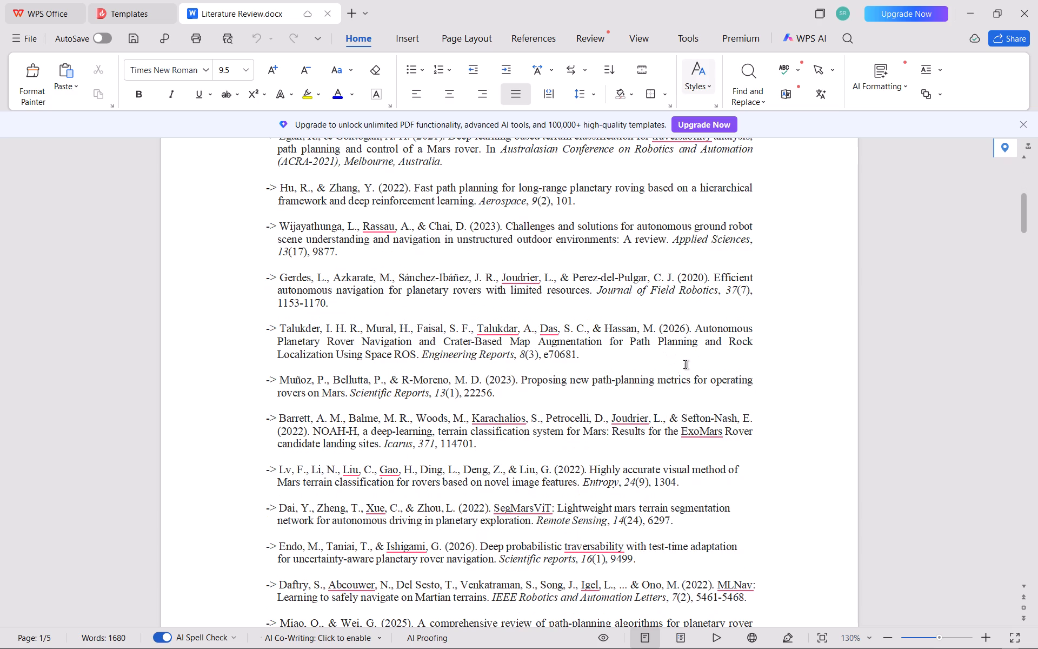
{"action": "scroll", "coordinate": [685, 369], "scroll_direction": "down", "scroll_amount": 8}
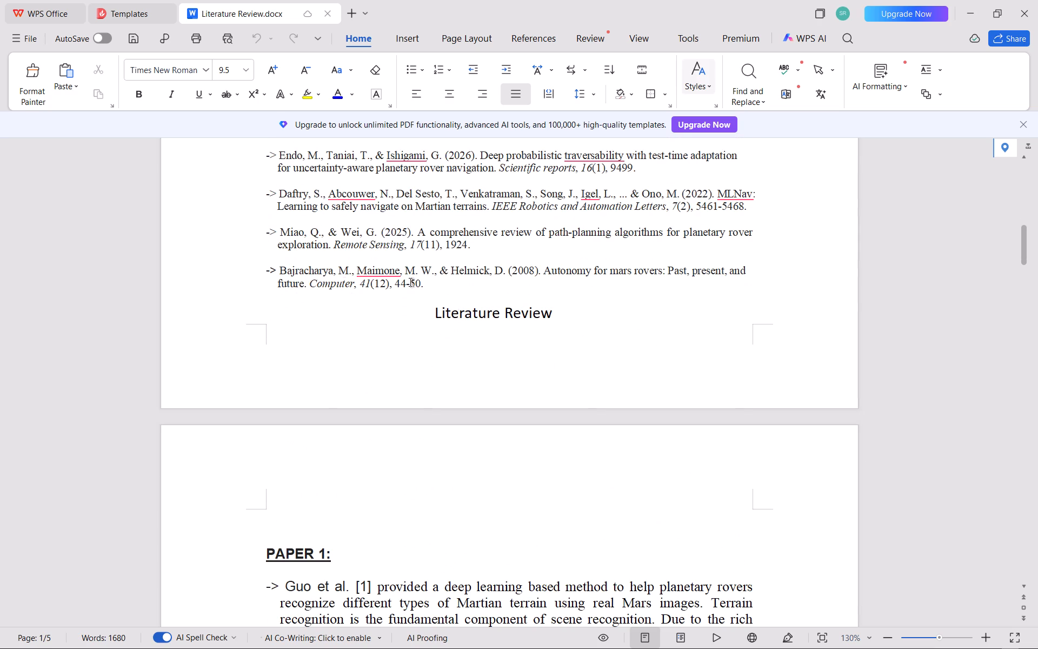
{"action": "scroll", "coordinate": [301, 270], "scroll_direction": "up", "scroll_amount": 9}
{"action": "scroll", "coordinate": [298, 270], "scroll_direction": "down", "scroll_amount": 2}
{"action": "scroll", "coordinate": [298, 270], "scroll_direction": "up", "scroll_amount": 7}
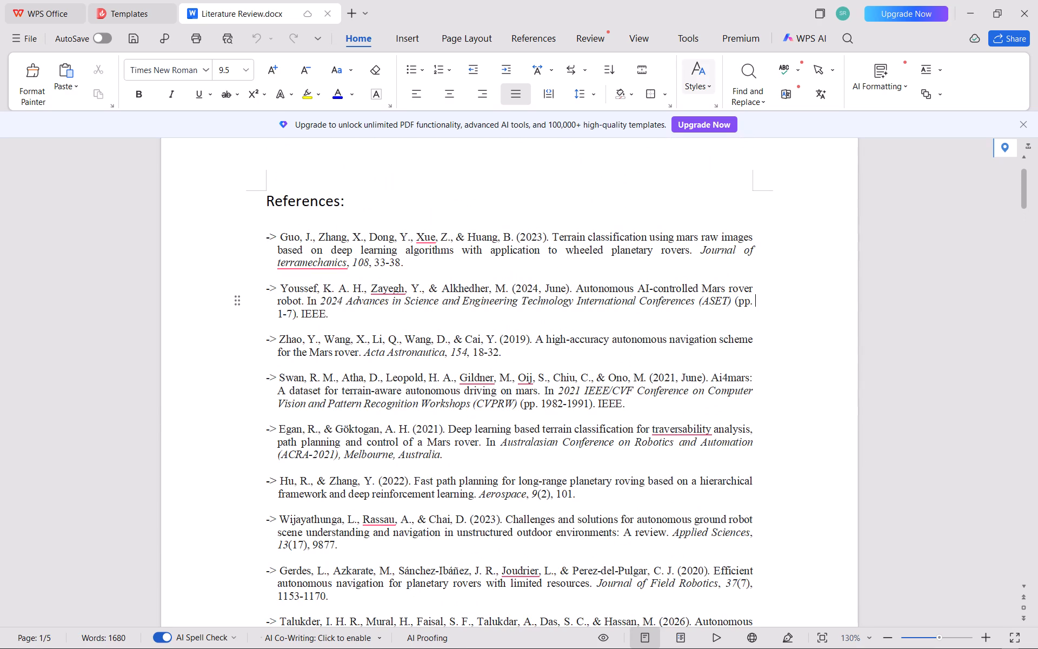
Trace through the References entries with a text selection, from the first entry to the last one before the Literature Review heading.
{"action": "left_click_drag", "start_coordinate": [265, 235], "coordinate": [279, 300]}
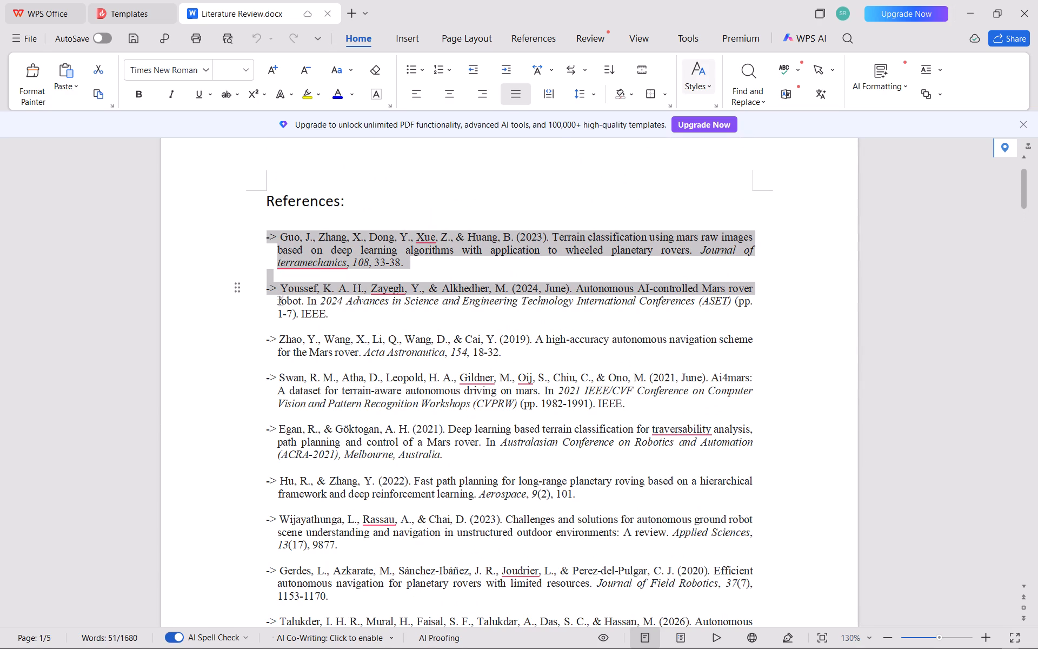
{"action": "left_click_drag", "start_coordinate": [279, 300], "coordinate": [277, 347]}
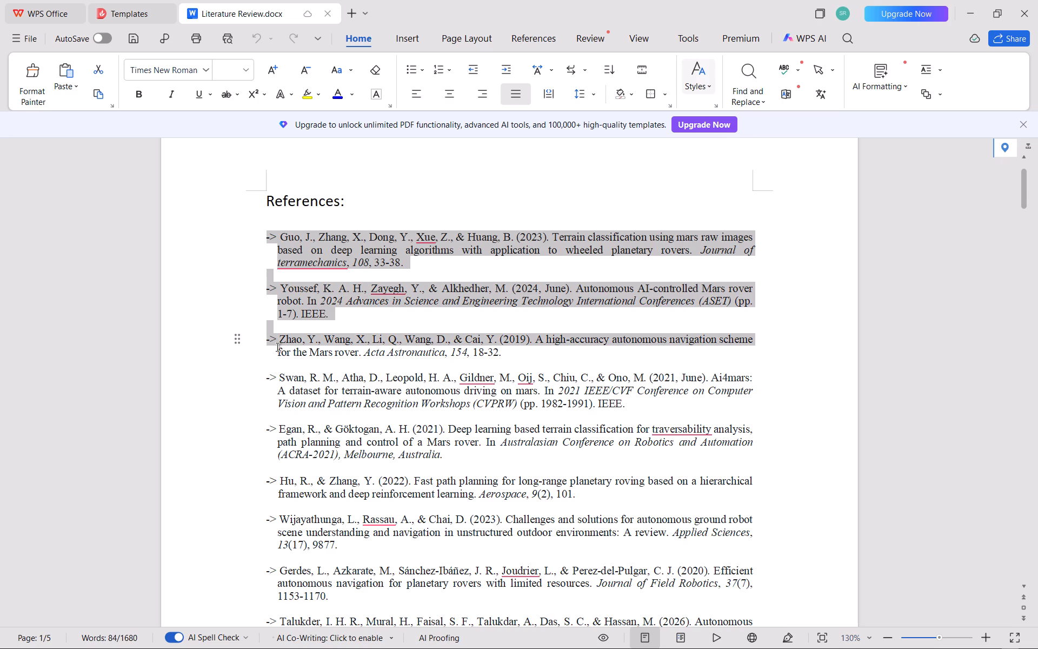
{"action": "left_click_drag", "start_coordinate": [277, 347], "coordinate": [284, 499]}
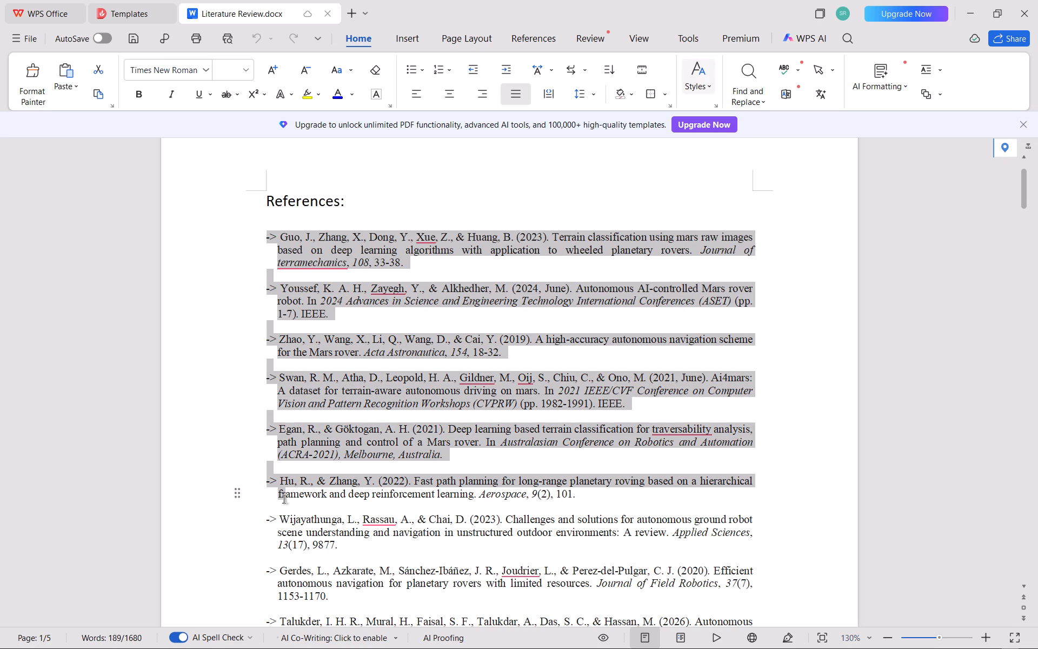
{"action": "left_click_drag", "start_coordinate": [284, 499], "coordinate": [301, 395]}
{"action": "scroll", "coordinate": [287, 586], "scroll_direction": "down", "scroll_amount": 4}
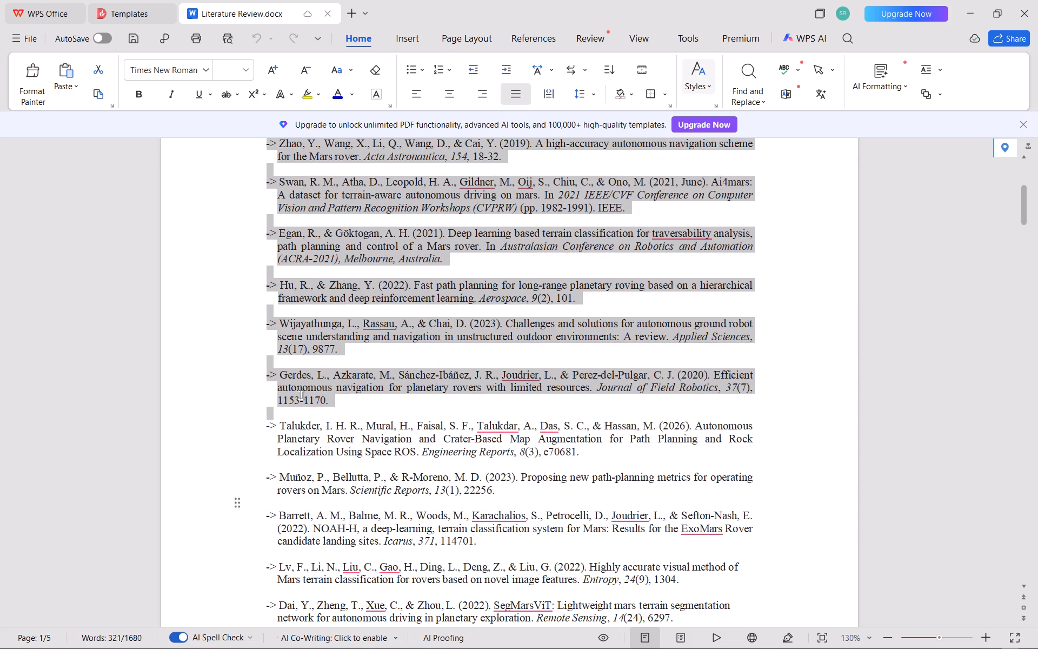
{"action": "left_click_drag", "start_coordinate": [301, 395], "coordinate": [270, 396]}
{"action": "scroll", "coordinate": [296, 288], "scroll_direction": "up", "scroll_amount": 7}
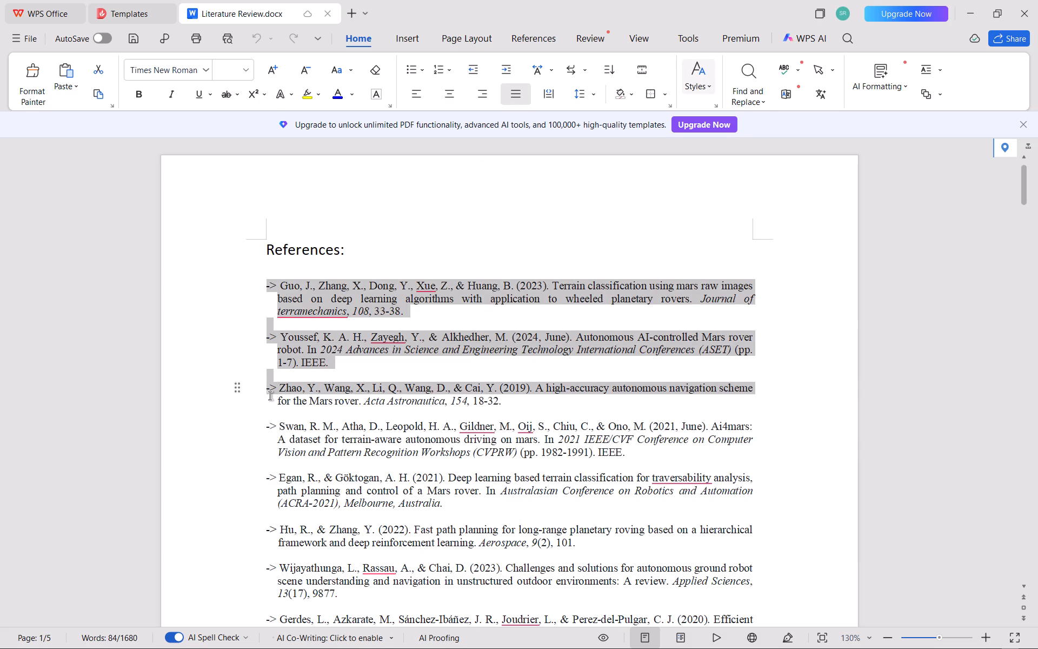
{"action": "left_click_drag", "start_coordinate": [270, 396], "coordinate": [282, 589]}
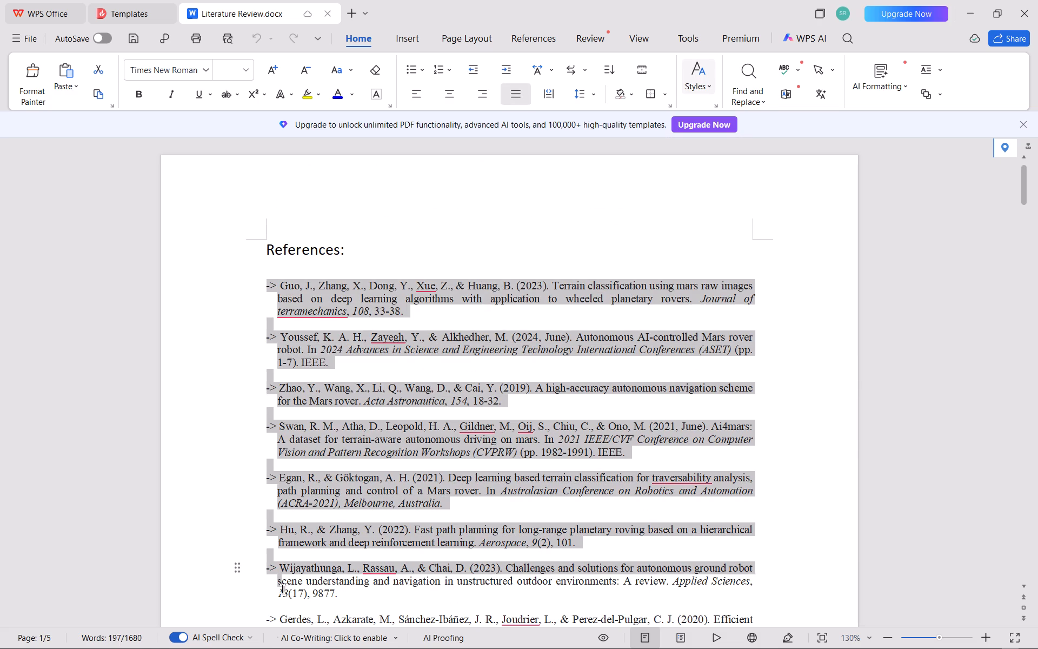
{"action": "left_click_drag", "start_coordinate": [282, 589], "coordinate": [285, 612]}
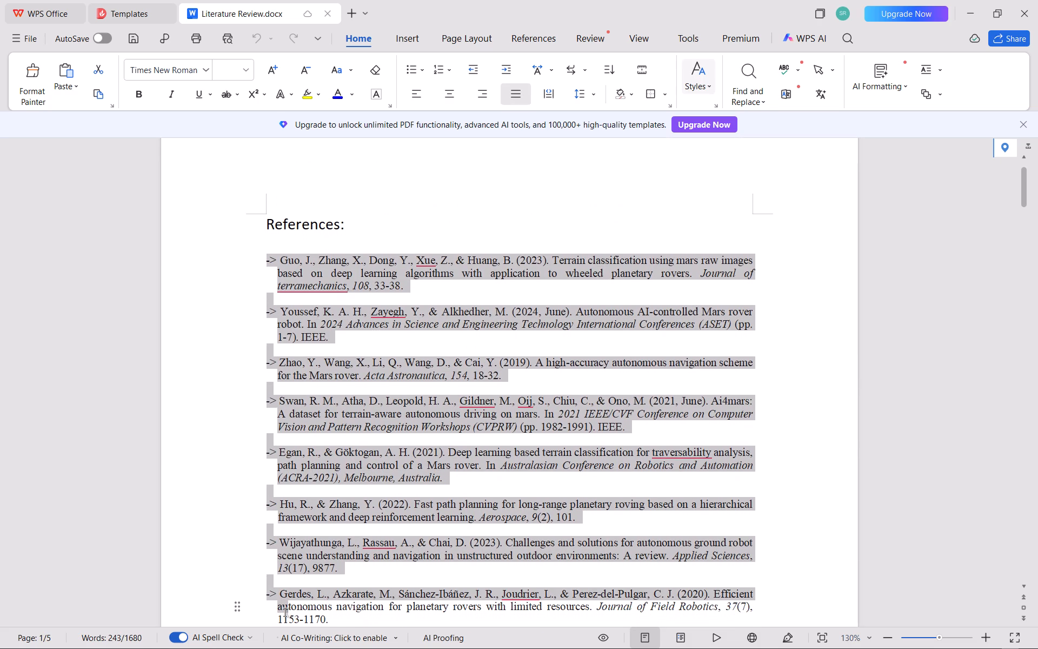
{"action": "left_click_drag", "start_coordinate": [285, 612], "coordinate": [291, 601]}
{"action": "scroll", "coordinate": [285, 612], "scroll_direction": "down", "scroll_amount": 2}
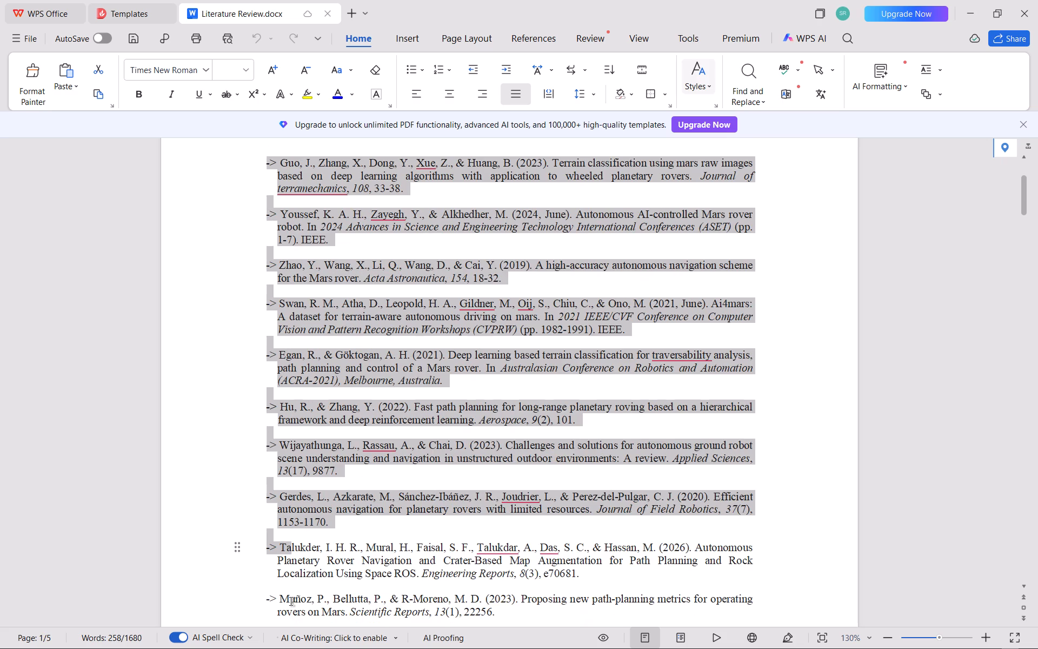
{"action": "left_click_drag", "start_coordinate": [291, 601], "coordinate": [302, 602]}
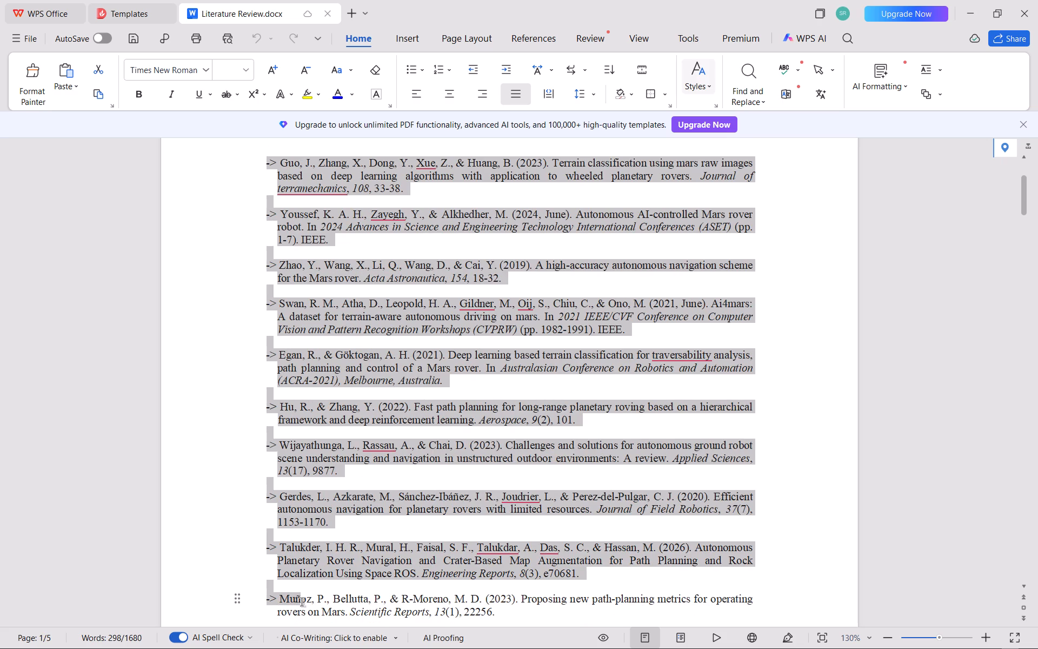
{"action": "left_click_drag", "start_coordinate": [302, 602], "coordinate": [301, 602]}
{"action": "left_click_drag", "start_coordinate": [301, 602], "coordinate": [303, 599]}
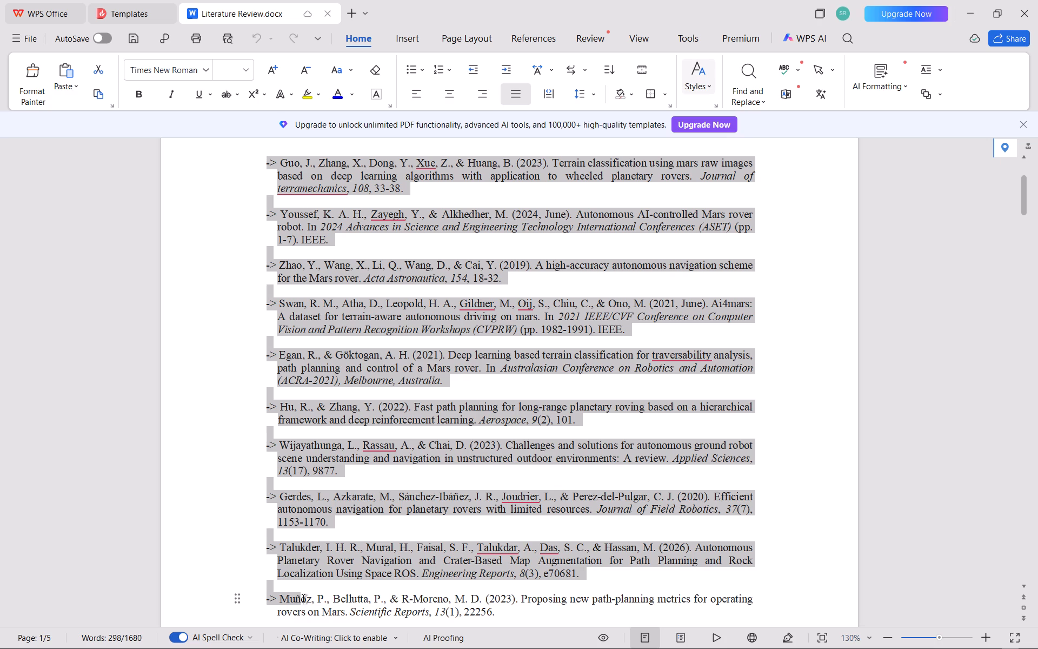
{"action": "left_click_drag", "start_coordinate": [303, 599], "coordinate": [334, 582]}
{"action": "scroll", "coordinate": [308, 594], "scroll_direction": "down", "scroll_amount": 7}
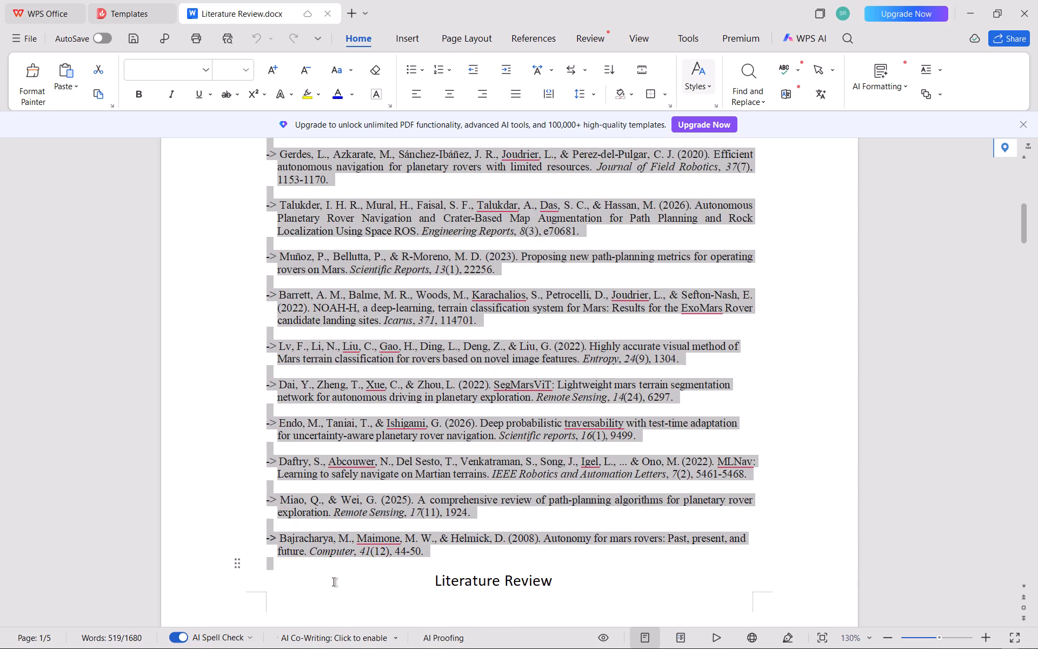
{"action": "left_click_drag", "start_coordinate": [334, 582], "coordinate": [314, 533]}
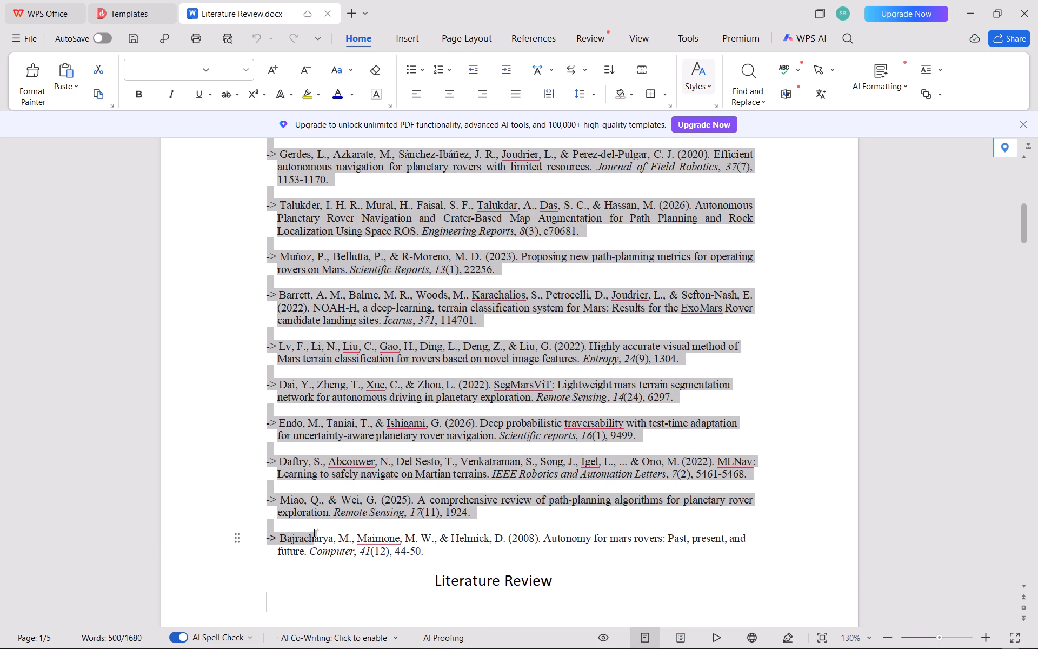
{"action": "left_click_drag", "start_coordinate": [314, 533], "coordinate": [307, 506]}
{"action": "scroll", "coordinate": [329, 503], "scroll_direction": "down", "scroll_amount": 3}
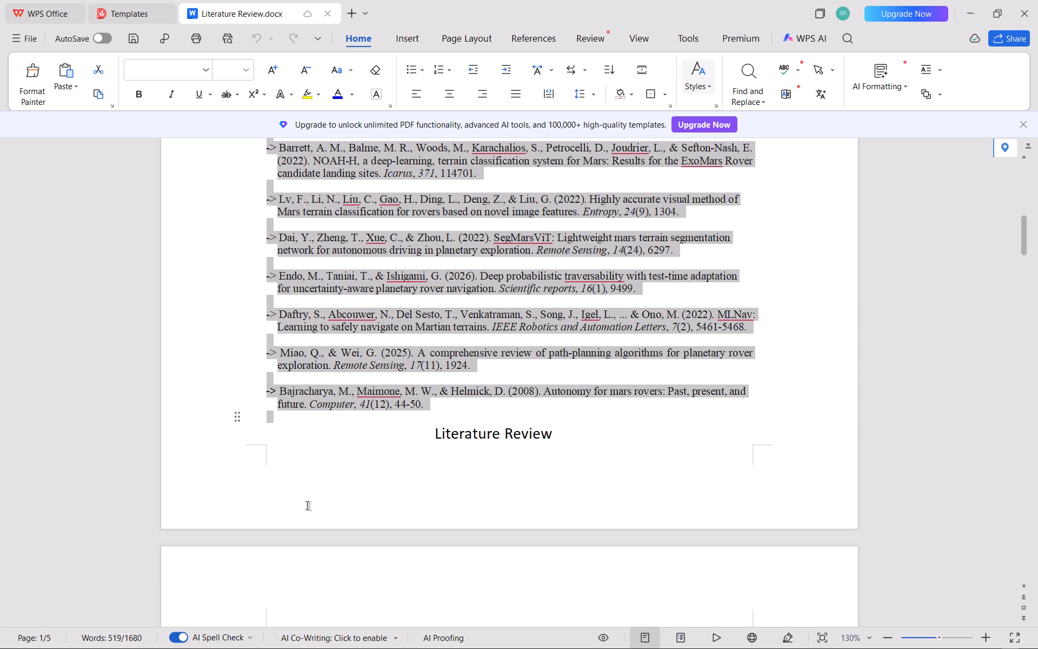
Trace back through the References entries from the last one to the beginning of the list.
{"action": "left_click_drag", "start_coordinate": [307, 506], "coordinate": [356, 474]}
{"action": "scroll", "coordinate": [352, 479], "scroll_direction": "up", "scroll_amount": 1}
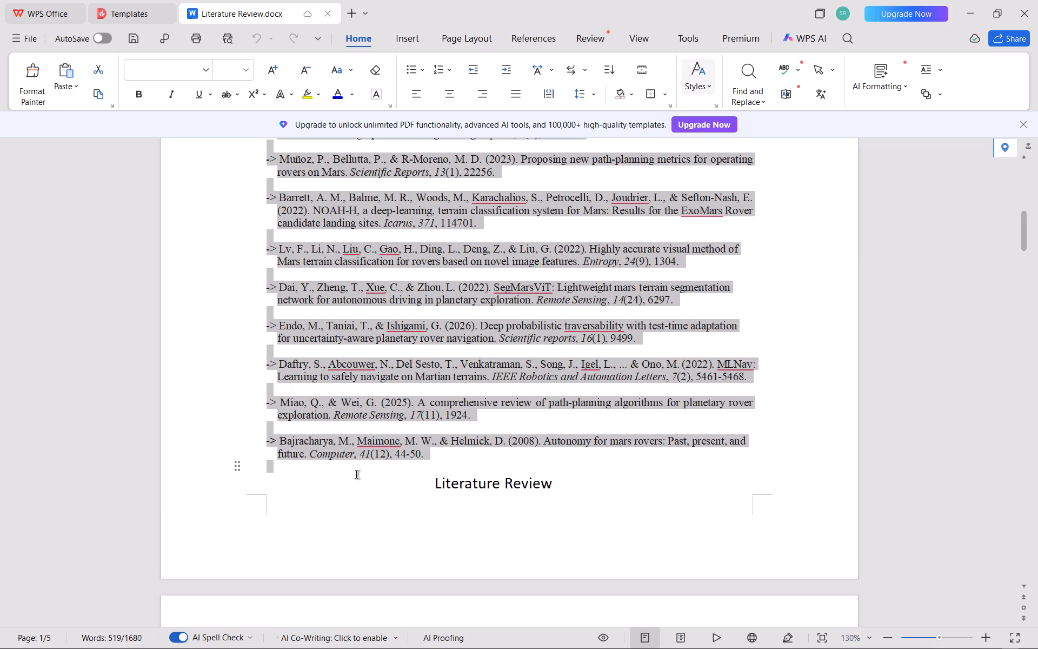
{"action": "left_click_drag", "start_coordinate": [356, 474], "coordinate": [290, 540]}
{"action": "scroll", "coordinate": [317, 442], "scroll_direction": "down", "scroll_amount": 4}
{"action": "scroll", "coordinate": [341, 461], "scroll_direction": "up", "scroll_amount": 6}
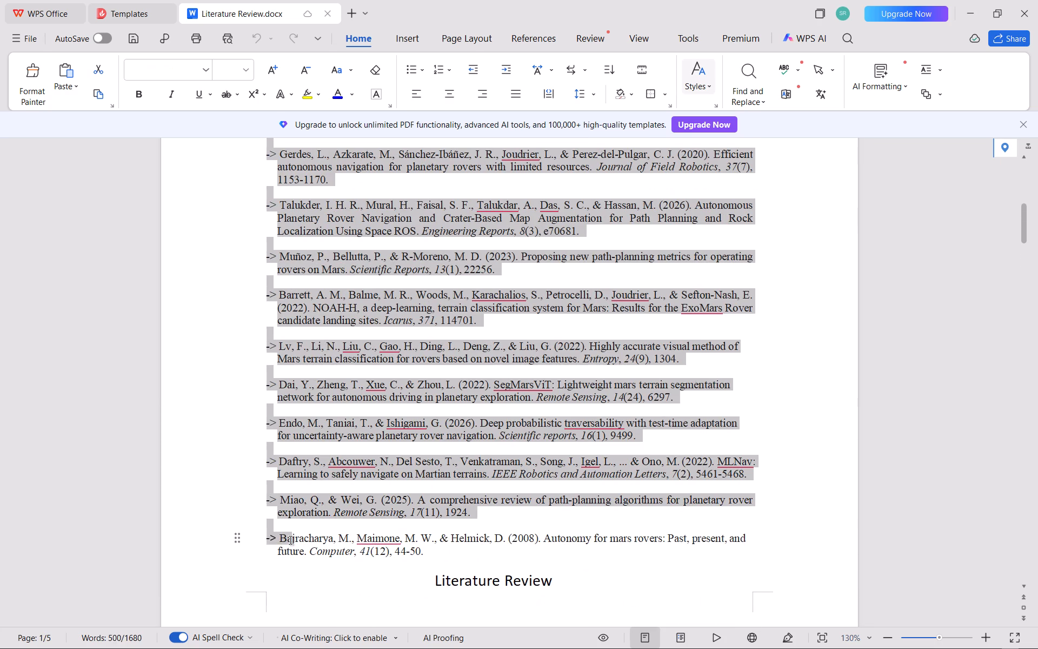
{"action": "left_click_drag", "start_coordinate": [290, 540], "coordinate": [290, 422]}
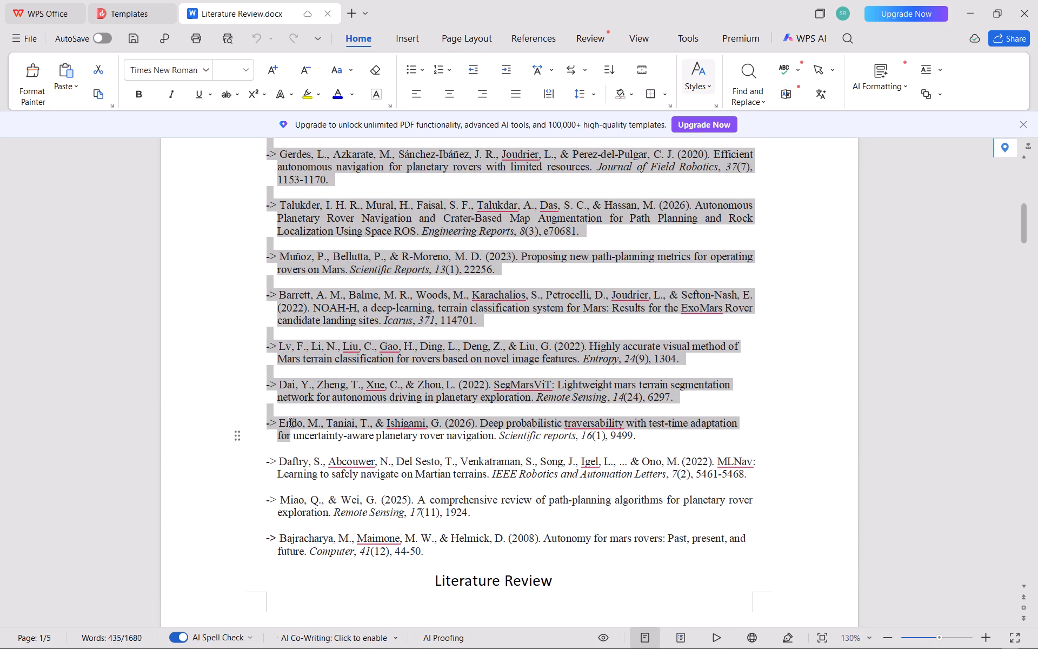
{"action": "left_click_drag", "start_coordinate": [290, 422], "coordinate": [278, 228]}
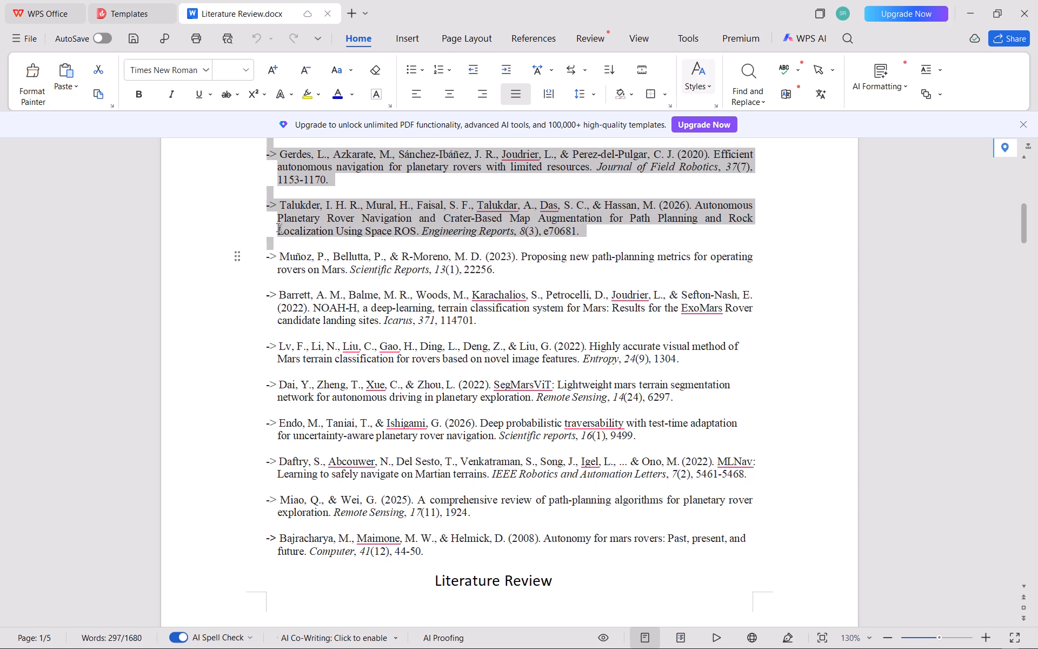
{"action": "left_click_drag", "start_coordinate": [278, 228], "coordinate": [279, 165]}
{"action": "scroll", "coordinate": [279, 165], "scroll_direction": "up", "scroll_amount": 4}
{"action": "scroll", "coordinate": [294, 206], "scroll_direction": "up", "scroll_amount": 5}
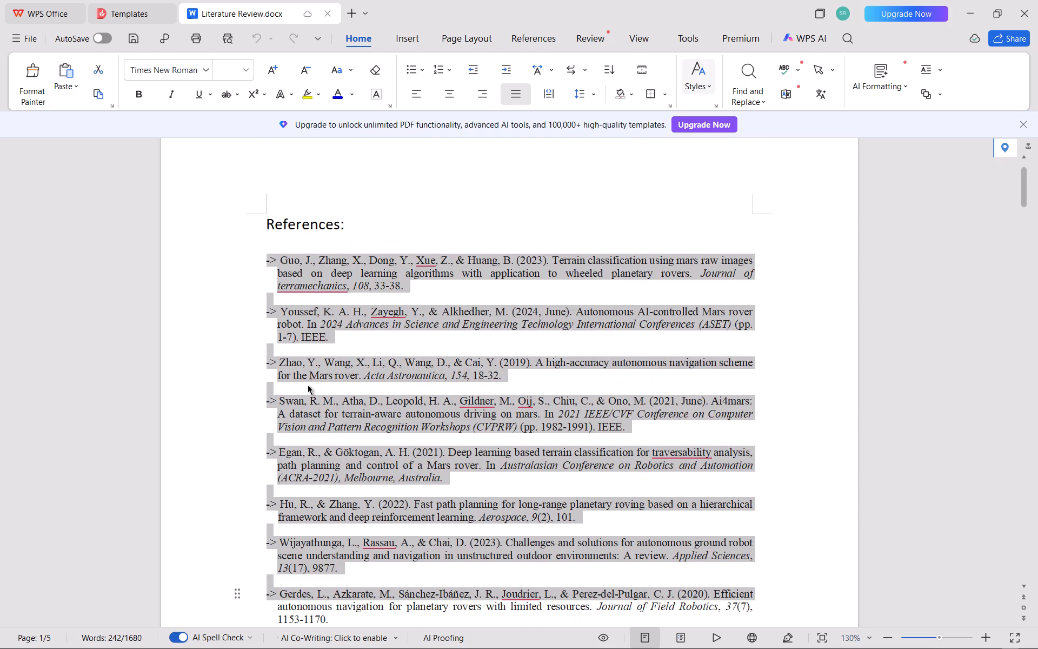
Go through the References again in two selections, the first up to the Gerdes entry and the second from Talukder to the last.
{"action": "left_click", "coordinate": [238, 271]}
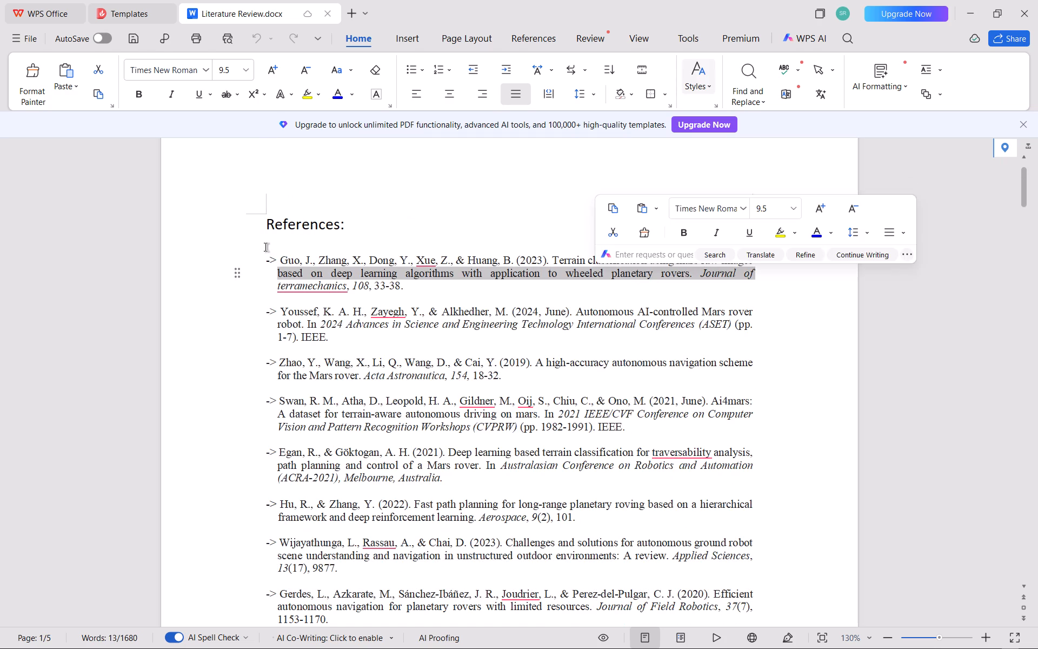
{"action": "left_click_drag", "start_coordinate": [265, 247], "coordinate": [276, 393]}
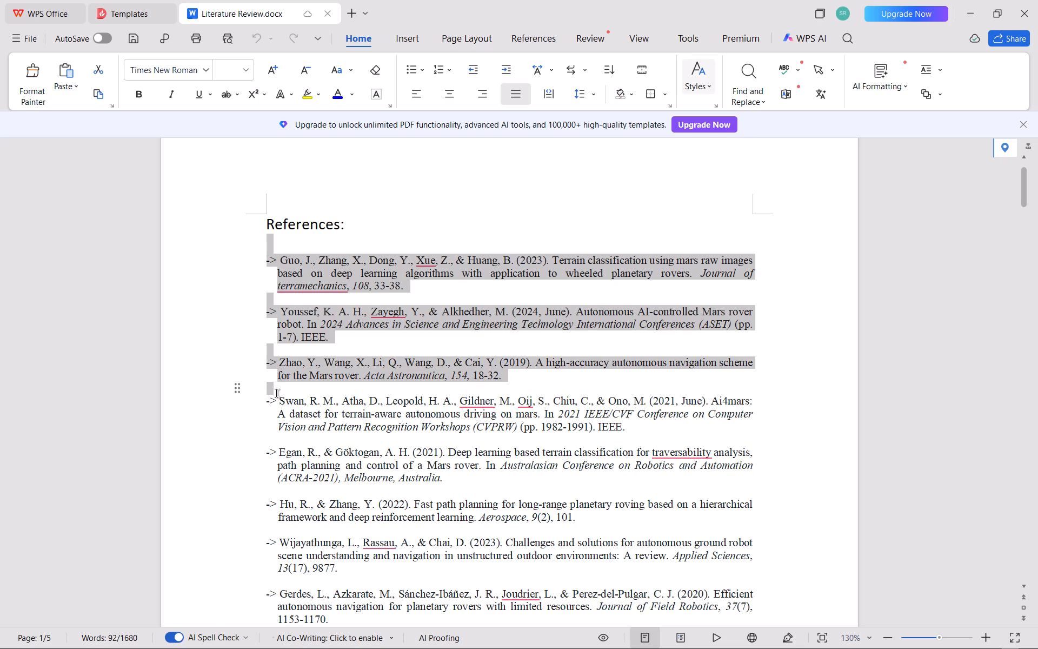
{"action": "left_click_drag", "start_coordinate": [276, 393], "coordinate": [292, 574]}
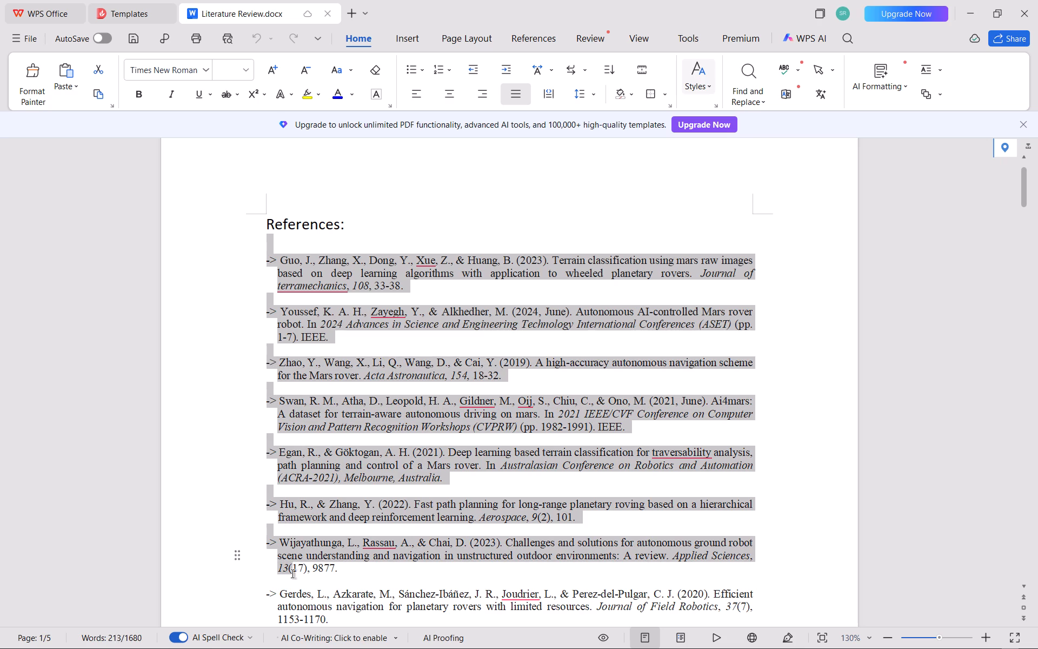
{"action": "left_click_drag", "start_coordinate": [292, 574], "coordinate": [294, 600]}
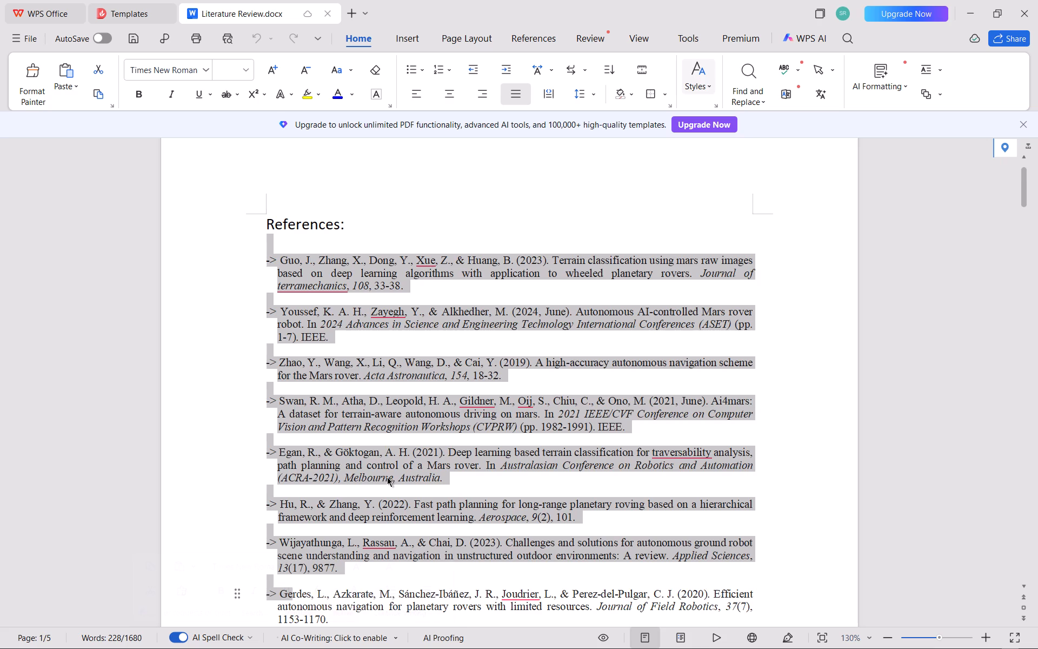
{"action": "scroll", "coordinate": [390, 477], "scroll_direction": "down", "scroll_amount": 7}
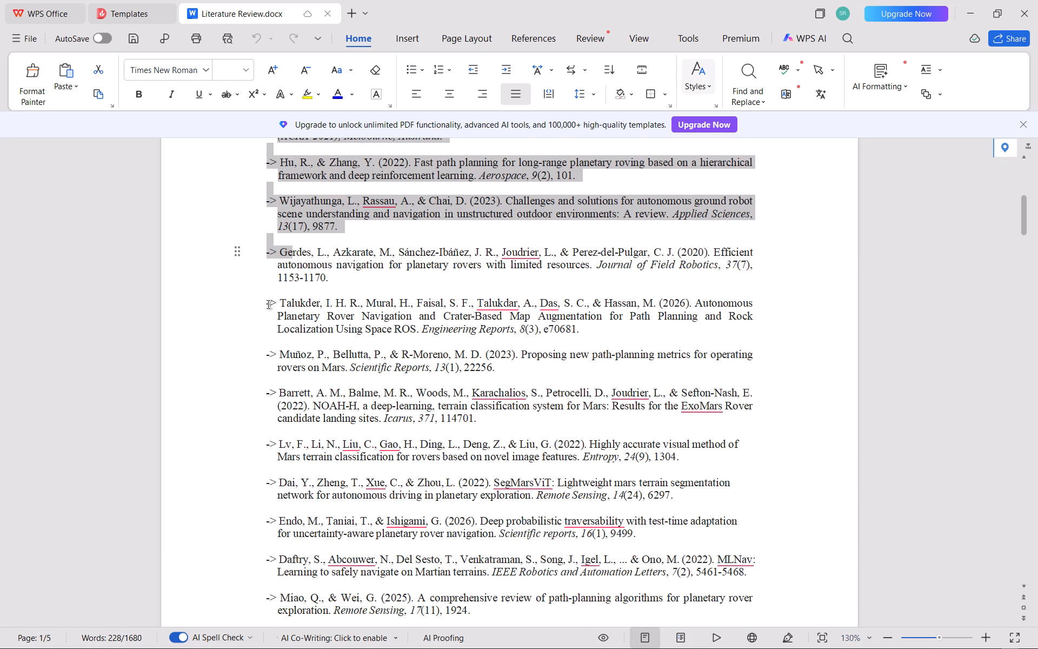
{"action": "left_click_drag", "start_coordinate": [264, 304], "coordinate": [284, 442]}
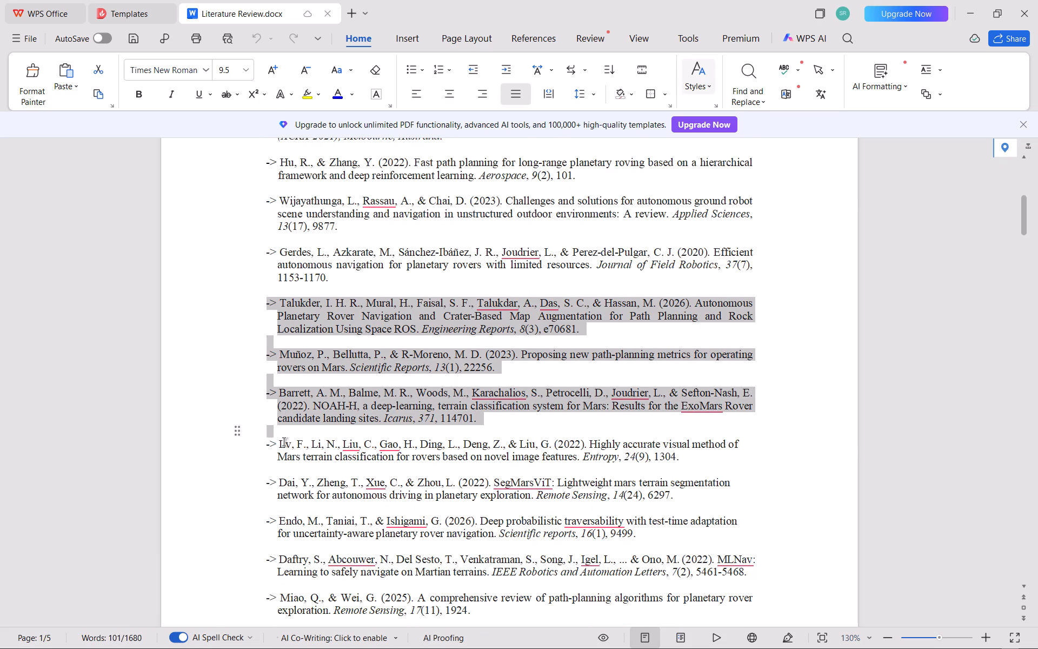
{"action": "left_click_drag", "start_coordinate": [284, 442], "coordinate": [281, 608]}
{"action": "scroll", "coordinate": [276, 611], "scroll_direction": "down", "scroll_amount": 1}
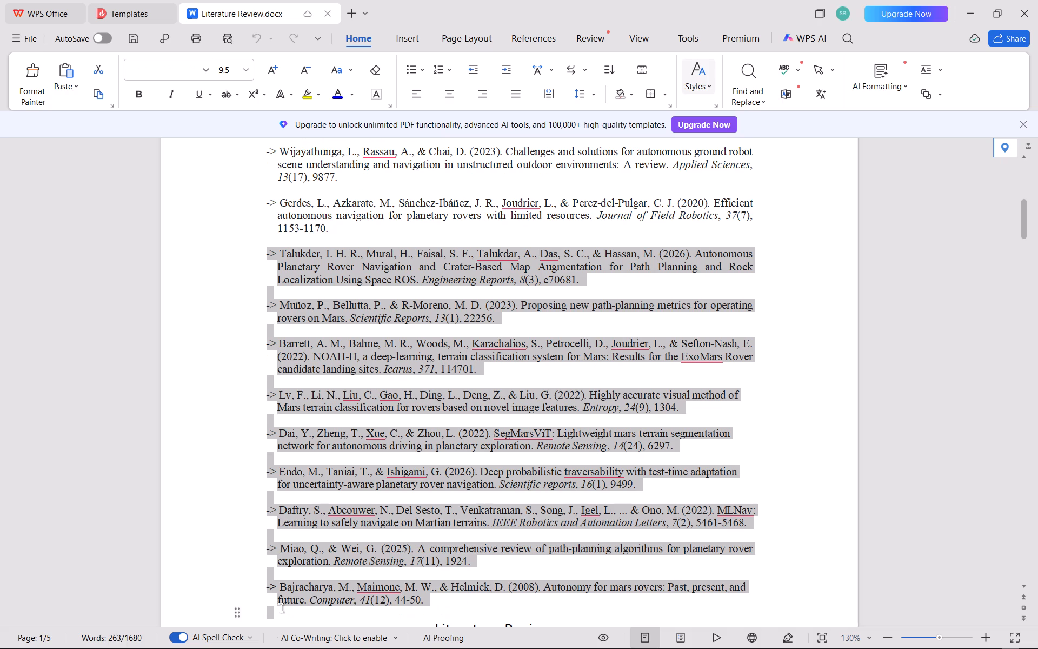
{"action": "left_click_drag", "start_coordinate": [281, 608], "coordinate": [294, 553]}
{"action": "scroll", "coordinate": [291, 580], "scroll_direction": "down", "scroll_amount": 1}
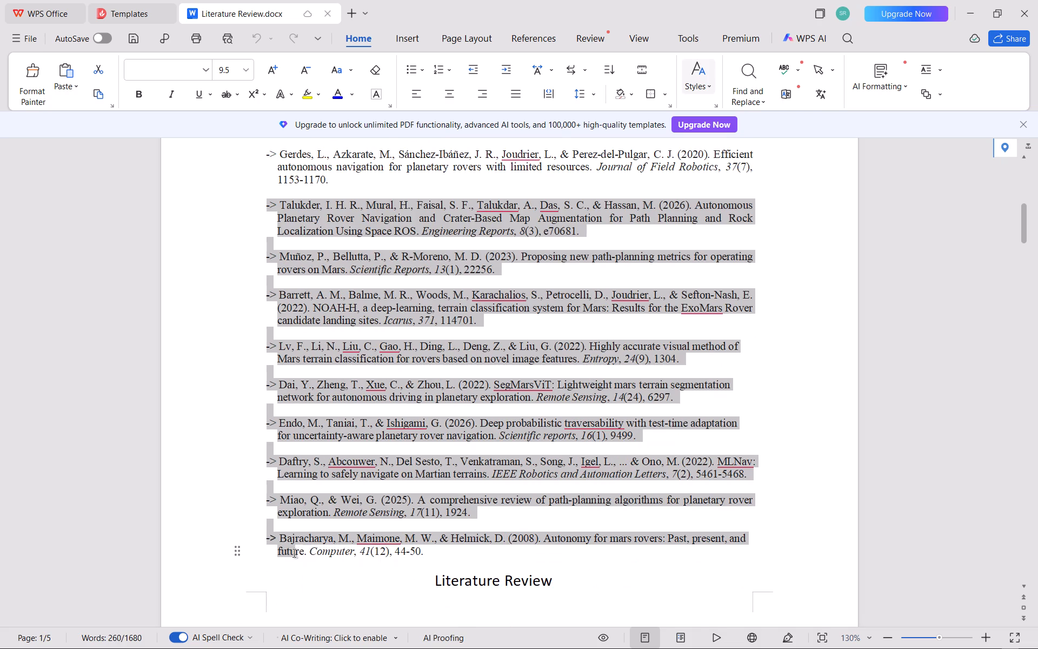
{"action": "left_click_drag", "start_coordinate": [294, 553], "coordinate": [349, 541]}
{"action": "left_click", "coordinate": [580, 533]}
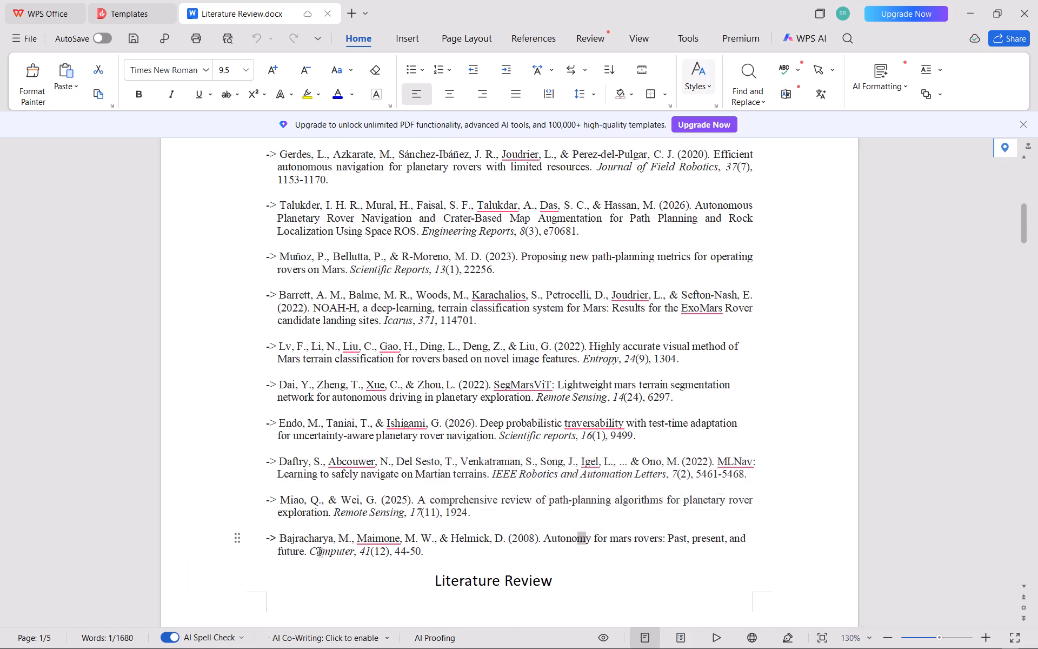
Look through the paper summaries down to the end of Paper 16 and return to the References list.
{"action": "scroll", "coordinate": [319, 547], "scroll_direction": "down", "scroll_amount": 8}
{"action": "scroll", "coordinate": [323, 527], "scroll_direction": "down", "scroll_amount": 20}
{"action": "scroll", "coordinate": [323, 527], "scroll_direction": "down", "scroll_amount": 13}
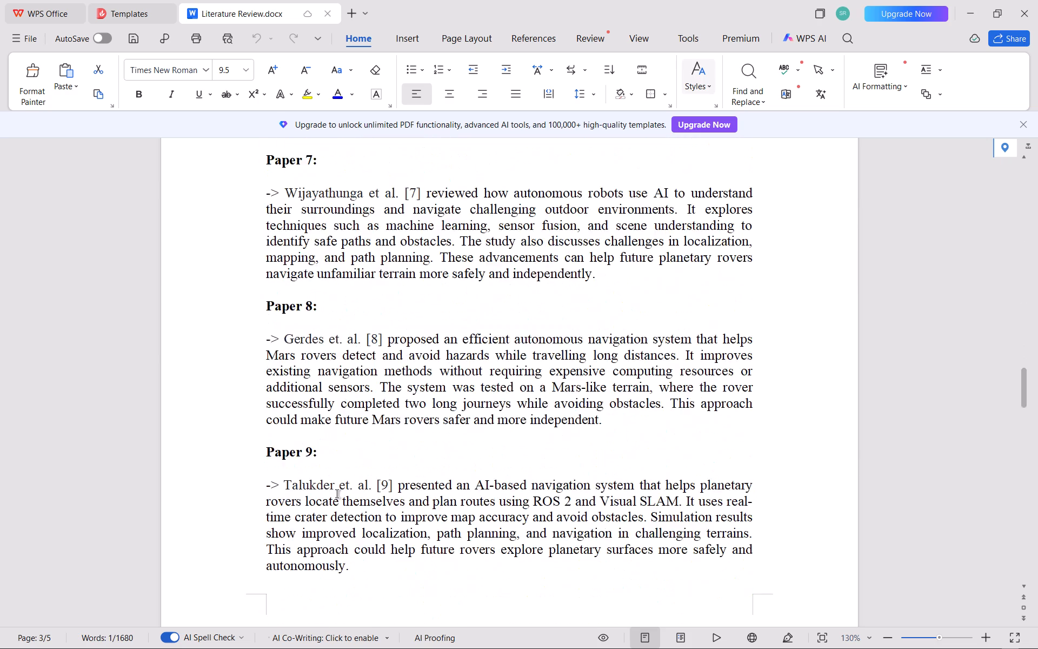
{"action": "scroll", "coordinate": [337, 494], "scroll_direction": "down", "scroll_amount": 8}
{"action": "scroll", "coordinate": [337, 494], "scroll_direction": "down", "scroll_amount": 20}
{"action": "scroll", "coordinate": [337, 494], "scroll_direction": "down", "scroll_amount": 7}
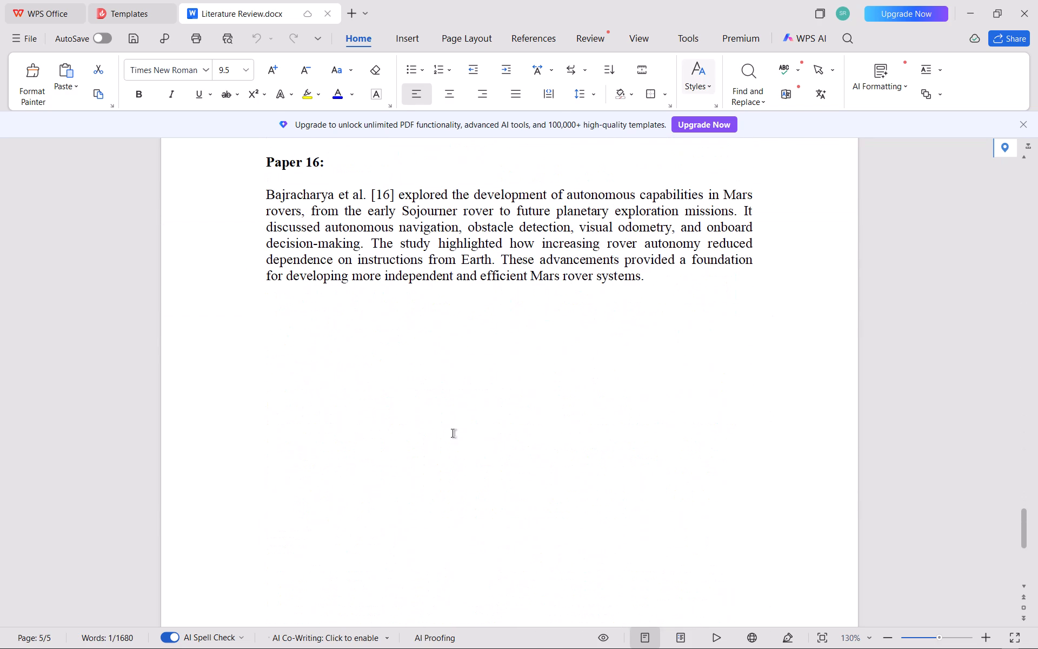
{"action": "left_click", "coordinate": [509, 377]}
{"action": "left_click", "coordinate": [299, 305]}
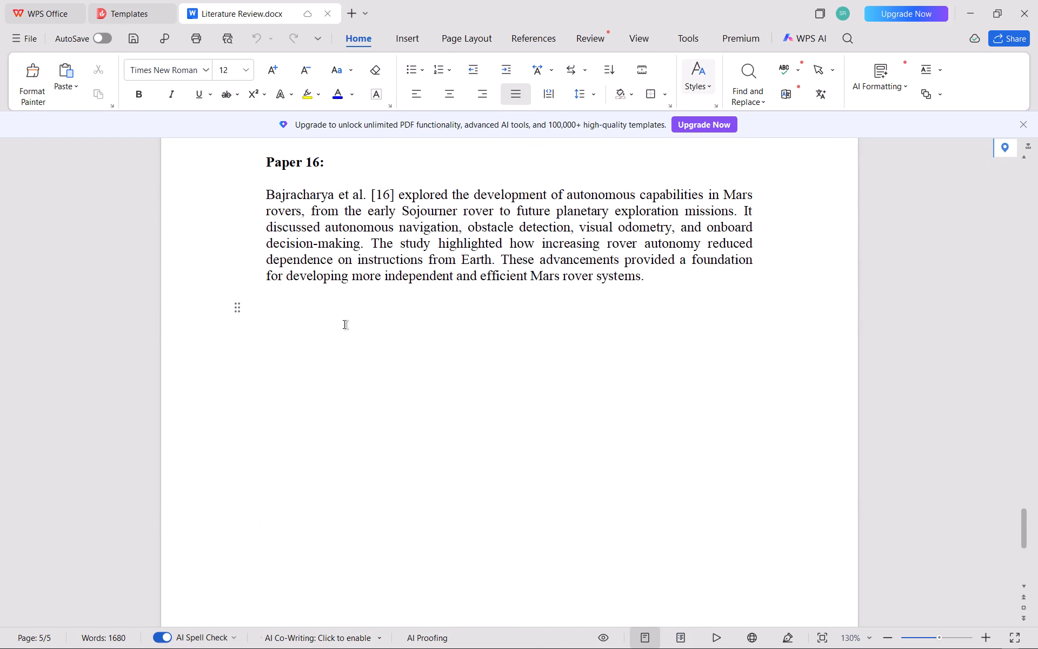
{"action": "scroll", "coordinate": [346, 330], "scroll_direction": "up", "scroll_amount": 7}
{"action": "scroll", "coordinate": [346, 329], "scroll_direction": "up", "scroll_amount": 20}
{"action": "scroll", "coordinate": [346, 329], "scroll_direction": "up", "scroll_amount": 19}
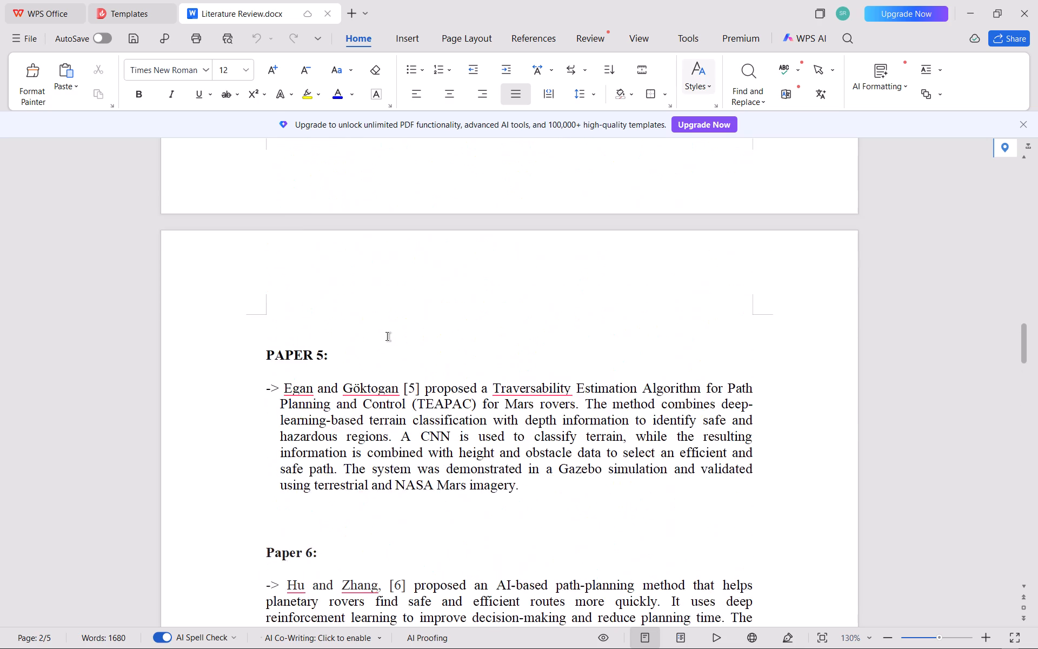
{"action": "scroll", "coordinate": [387, 336], "scroll_direction": "up", "scroll_amount": 8}
{"action": "scroll", "coordinate": [390, 327], "scroll_direction": "up", "scroll_amount": 16}
{"action": "scroll", "coordinate": [391, 327], "scroll_direction": "up", "scroll_amount": 6}
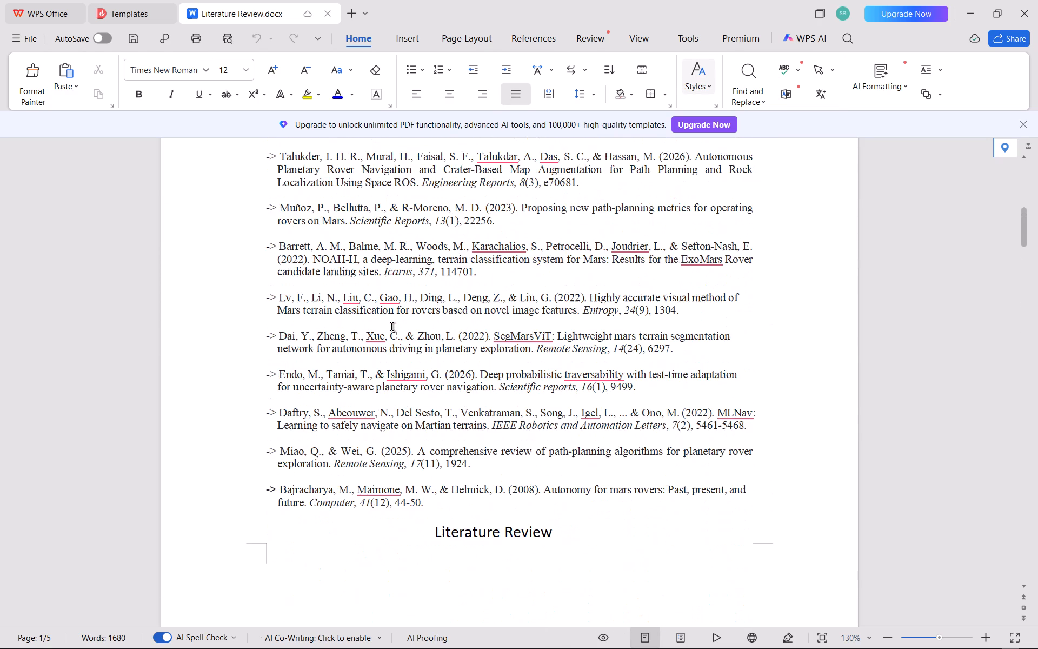
Trace back through the References with a text selection, from the Bajracharya entry up to the Gerdes entry.
{"action": "left_click_drag", "start_coordinate": [278, 538], "coordinate": [272, 505]}
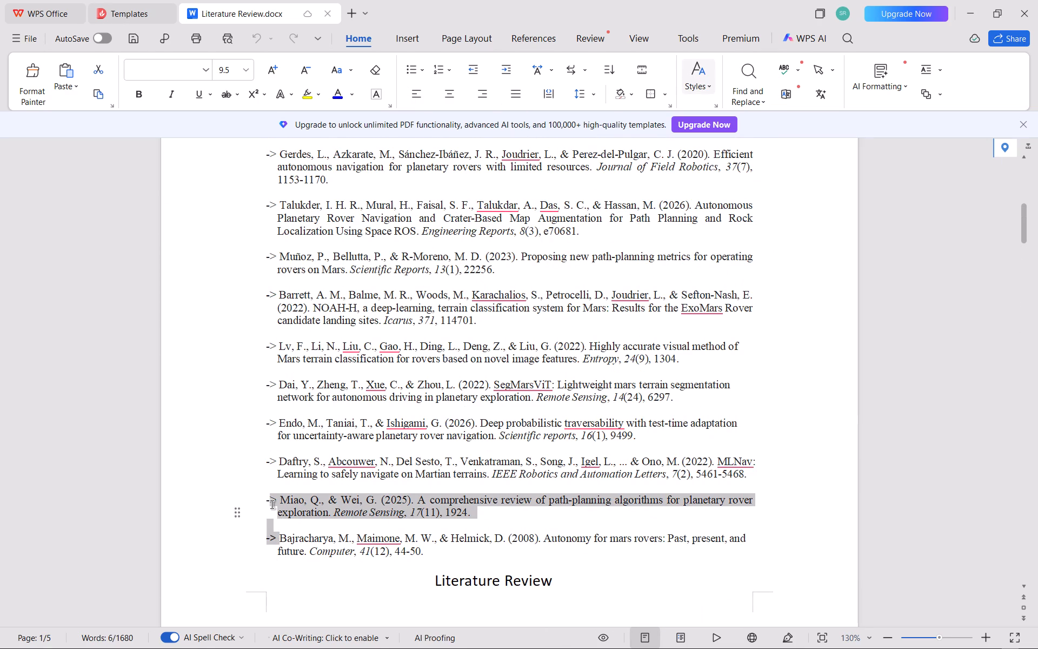
{"action": "left_click_drag", "start_coordinate": [272, 505], "coordinate": [258, 428]}
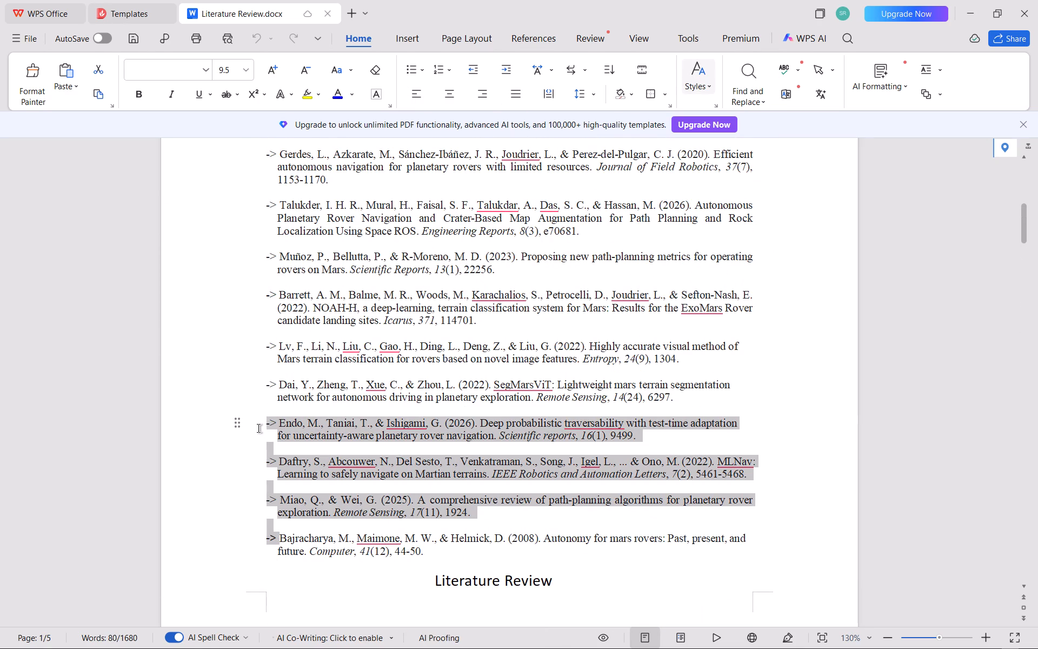
{"action": "left_click_drag", "start_coordinate": [258, 428], "coordinate": [265, 296]}
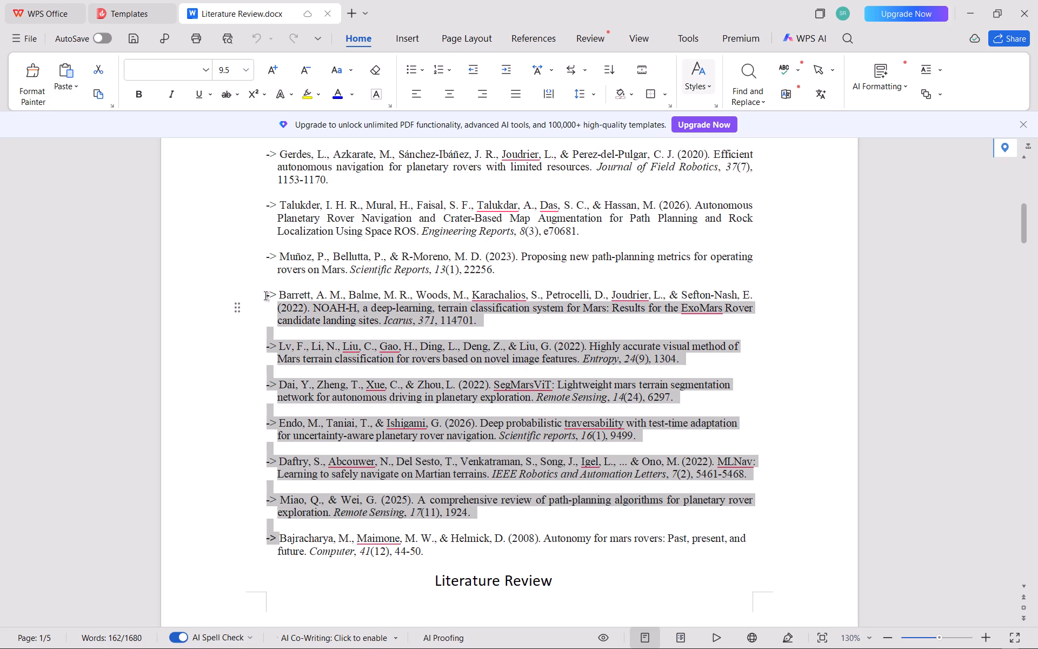
{"action": "left_click_drag", "start_coordinate": [265, 296], "coordinate": [261, 158]}
{"action": "scroll", "coordinate": [261, 158], "scroll_direction": "up", "scroll_amount": 10}
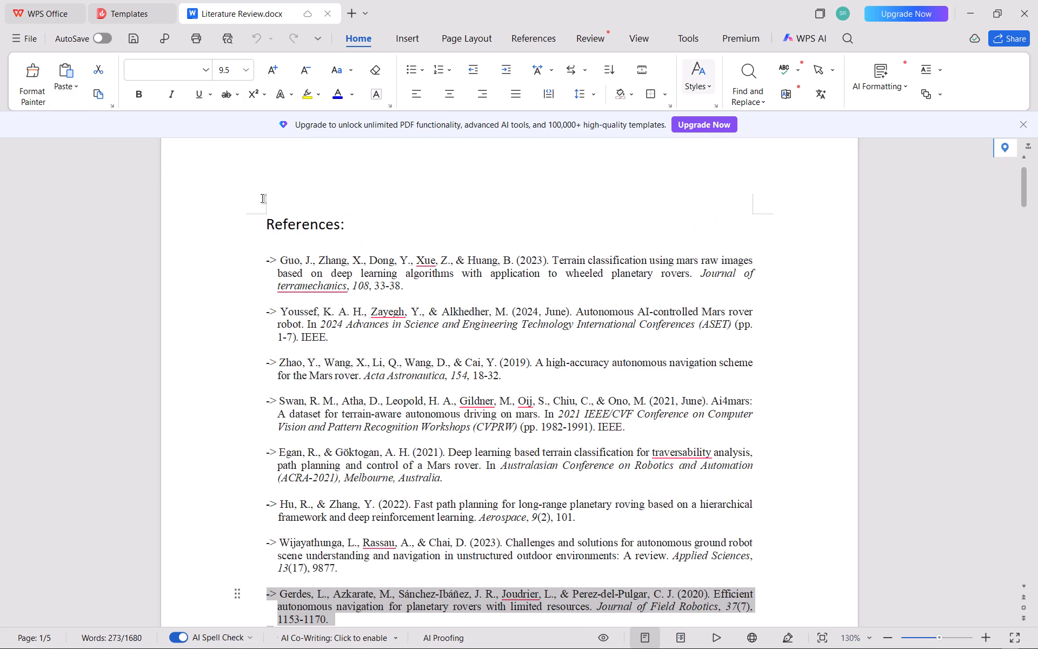
Trace through the first References entries with a text selection, from the Guo entry to the Wijayathunga entry.
{"action": "left_click", "coordinate": [249, 345]}
{"action": "left_click_drag", "start_coordinate": [264, 254], "coordinate": [276, 317]}
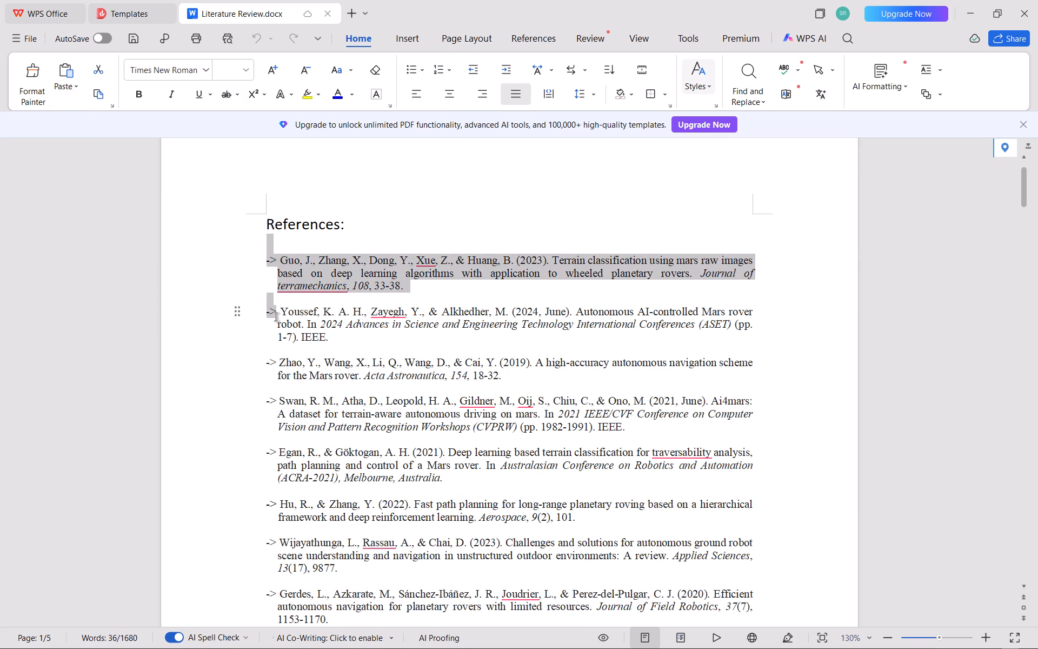
{"action": "left_click_drag", "start_coordinate": [276, 317], "coordinate": [273, 446]}
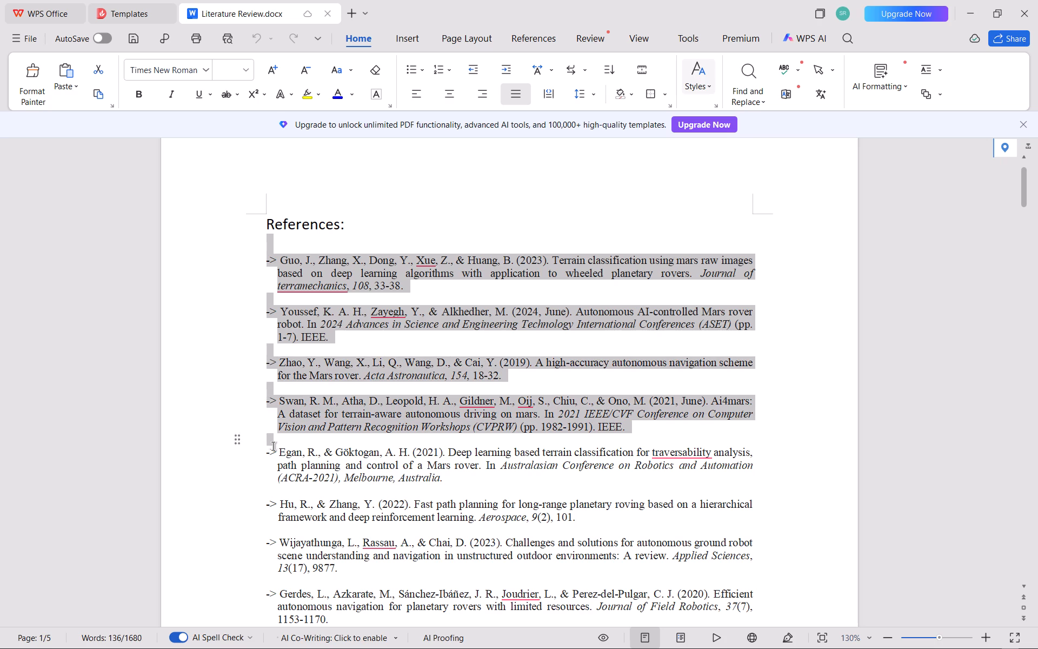
{"action": "left_click_drag", "start_coordinate": [273, 446], "coordinate": [280, 551]}
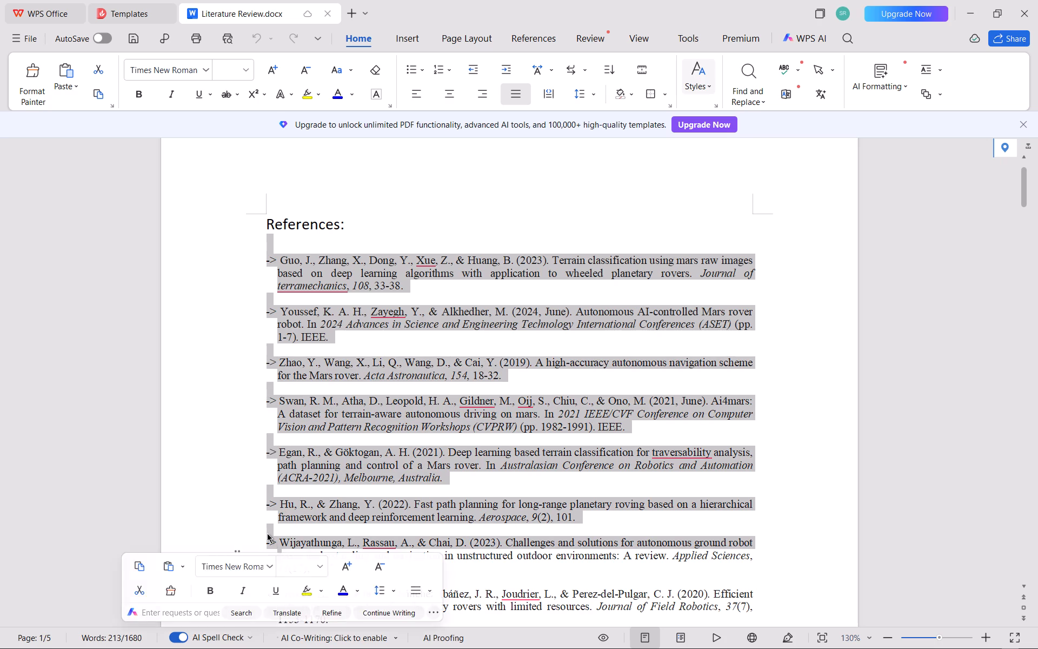
{"action": "left_click", "coordinate": [211, 393]}
Compare the paper summaries up to Paper 16 with the References entries, ending at the Miao and Wei entry.
{"action": "scroll", "coordinate": [511, 450], "scroll_direction": "down", "scroll_amount": 20}
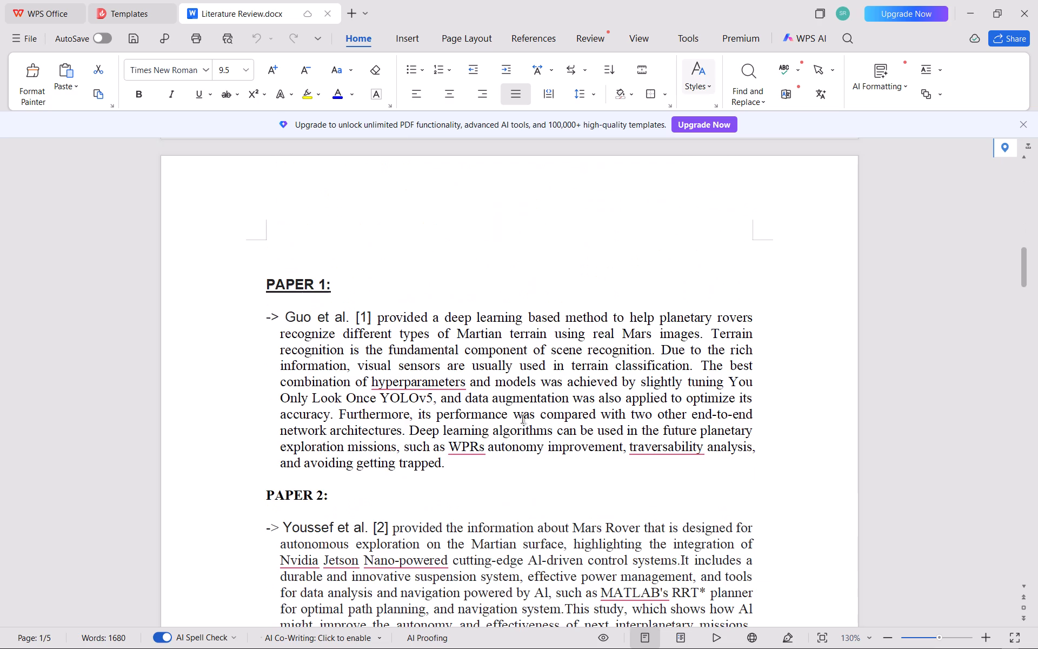
{"action": "scroll", "coordinate": [522, 416], "scroll_direction": "up", "scroll_amount": 8}
{"action": "scroll", "coordinate": [522, 410], "scroll_direction": "down", "scroll_amount": 18}
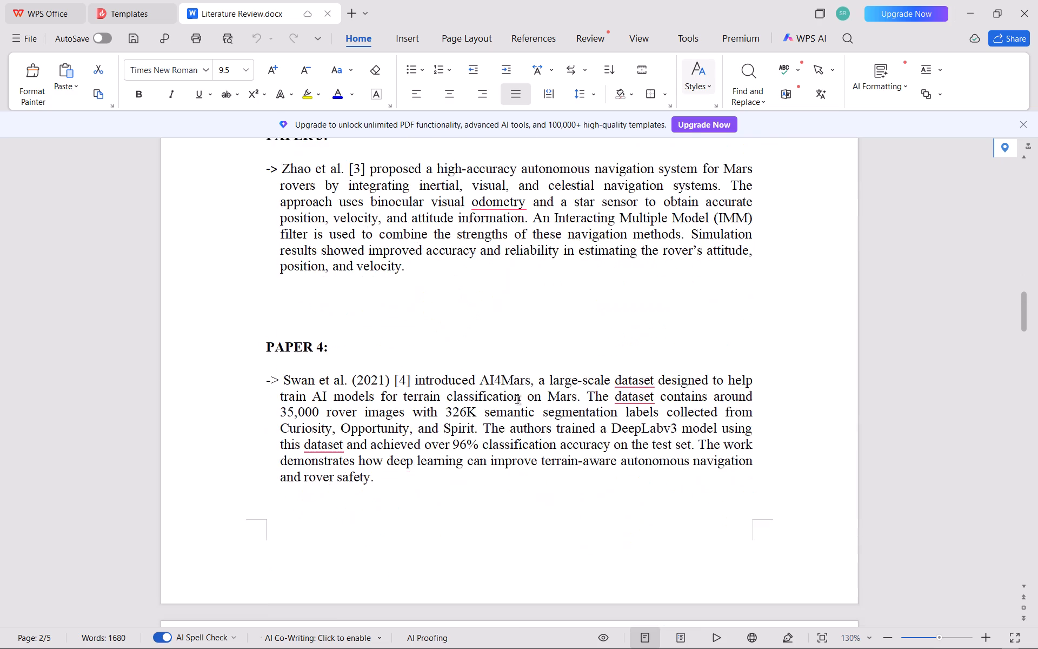
{"action": "scroll", "coordinate": [517, 400], "scroll_direction": "down", "scroll_amount": 20}
{"action": "scroll", "coordinate": [517, 400], "scroll_direction": "down", "scroll_amount": 18}
{"action": "scroll", "coordinate": [521, 392], "scroll_direction": "down", "scroll_amount": 9}
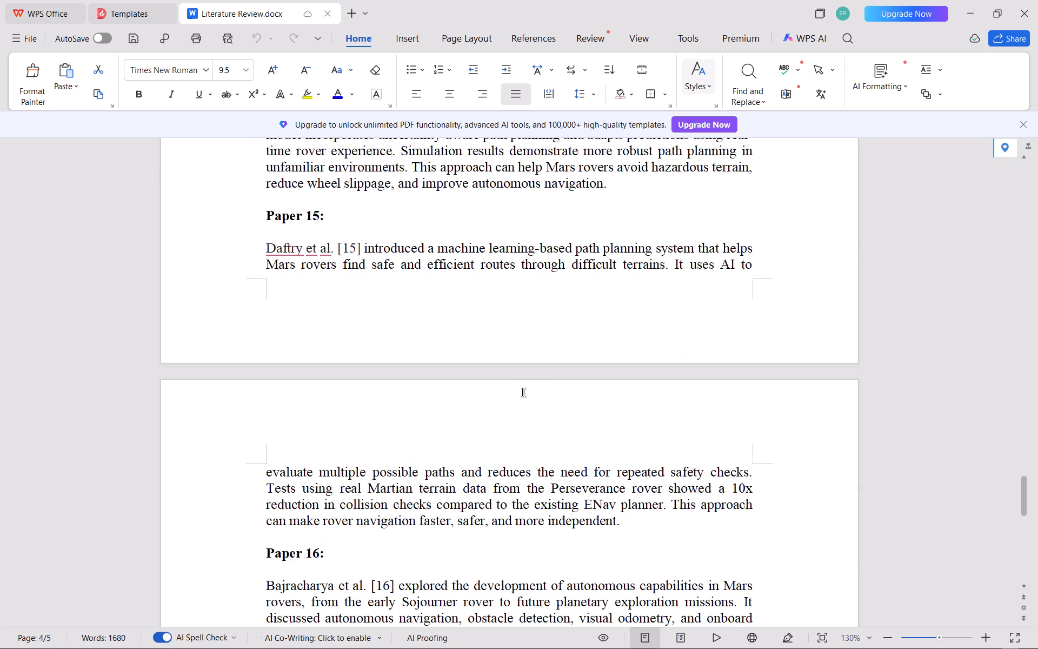
{"action": "scroll", "coordinate": [522, 392], "scroll_direction": "down", "scroll_amount": 8}
{"action": "scroll", "coordinate": [525, 392], "scroll_direction": "up", "scroll_amount": 8}
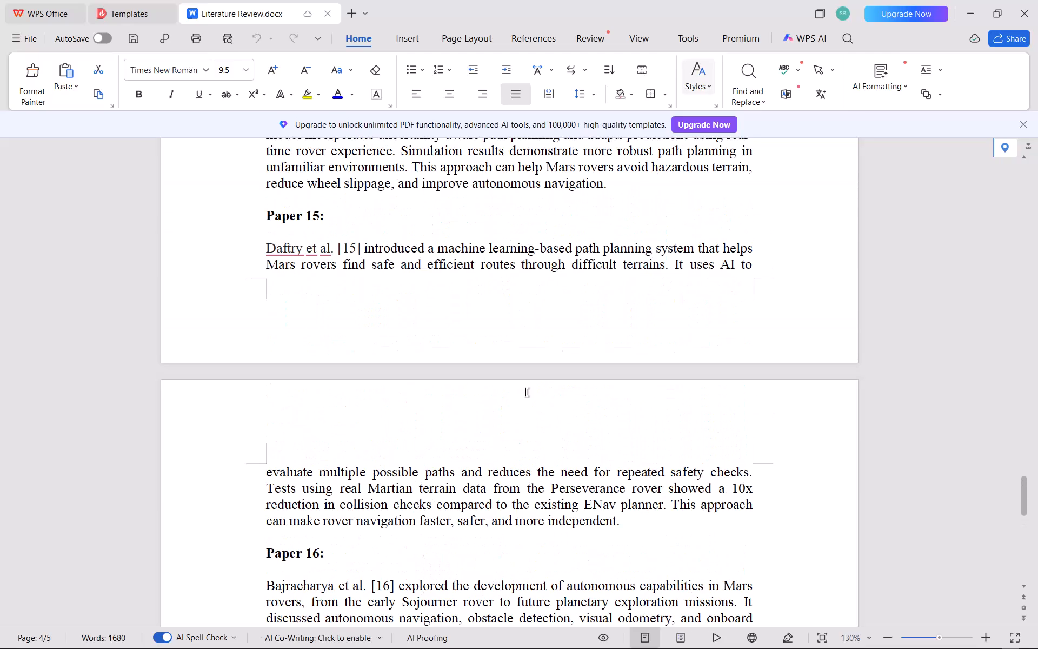
{"action": "scroll", "coordinate": [514, 394], "scroll_direction": "up", "scroll_amount": 18}
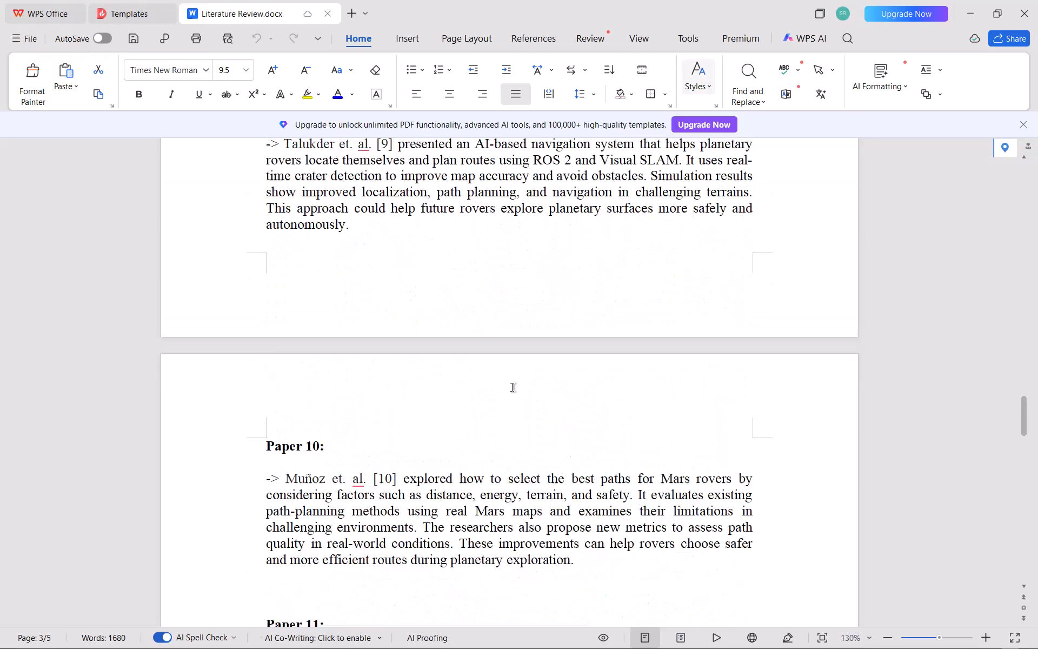
{"action": "scroll", "coordinate": [512, 387], "scroll_direction": "up", "scroll_amount": 20}
{"action": "scroll", "coordinate": [512, 387], "scroll_direction": "up", "scroll_amount": 20}
{"action": "scroll", "coordinate": [512, 387], "scroll_direction": "up", "scroll_amount": 14}
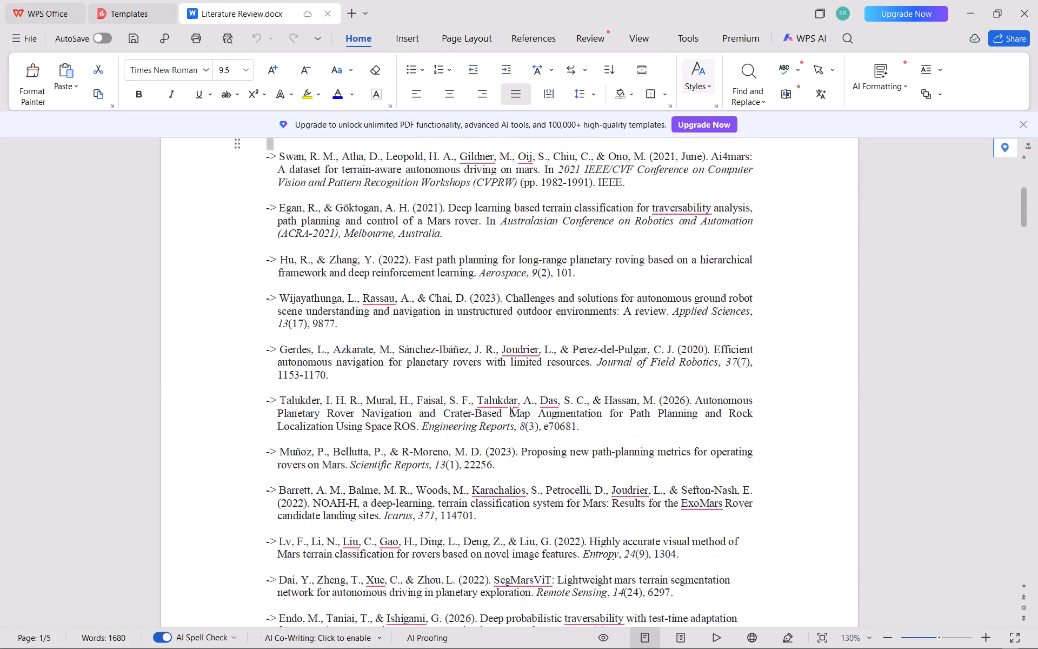
{"action": "scroll", "coordinate": [516, 411], "scroll_direction": "down", "scroll_amount": 4}
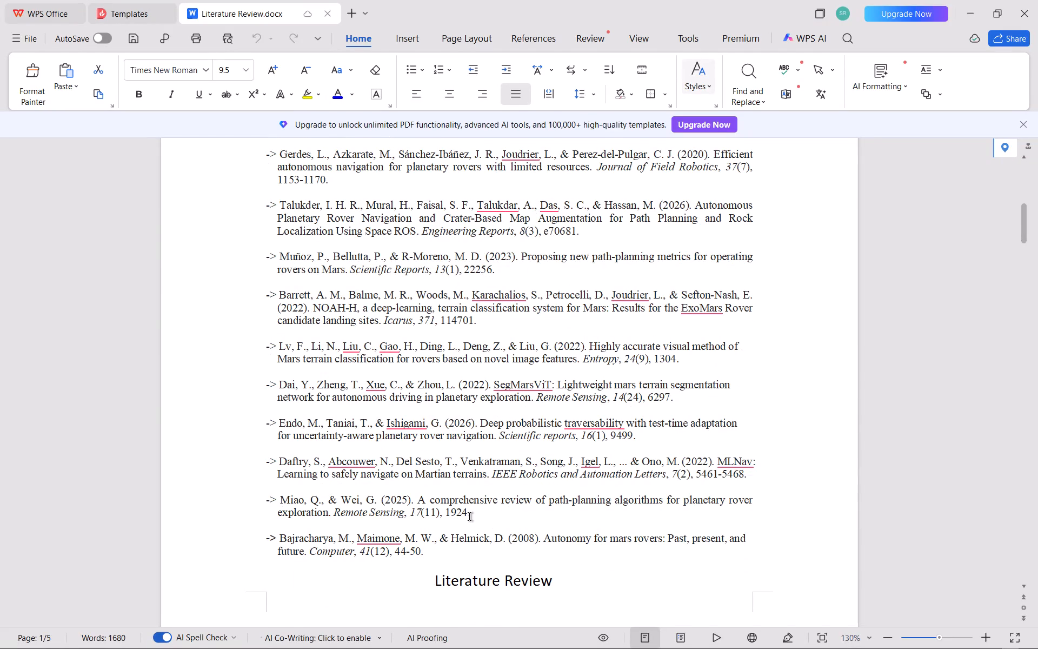
Copy the Miao and Wei (2025) reference, without its arrow, from the References list.
{"action": "left_click_drag", "start_coordinate": [478, 512], "coordinate": [281, 501]}
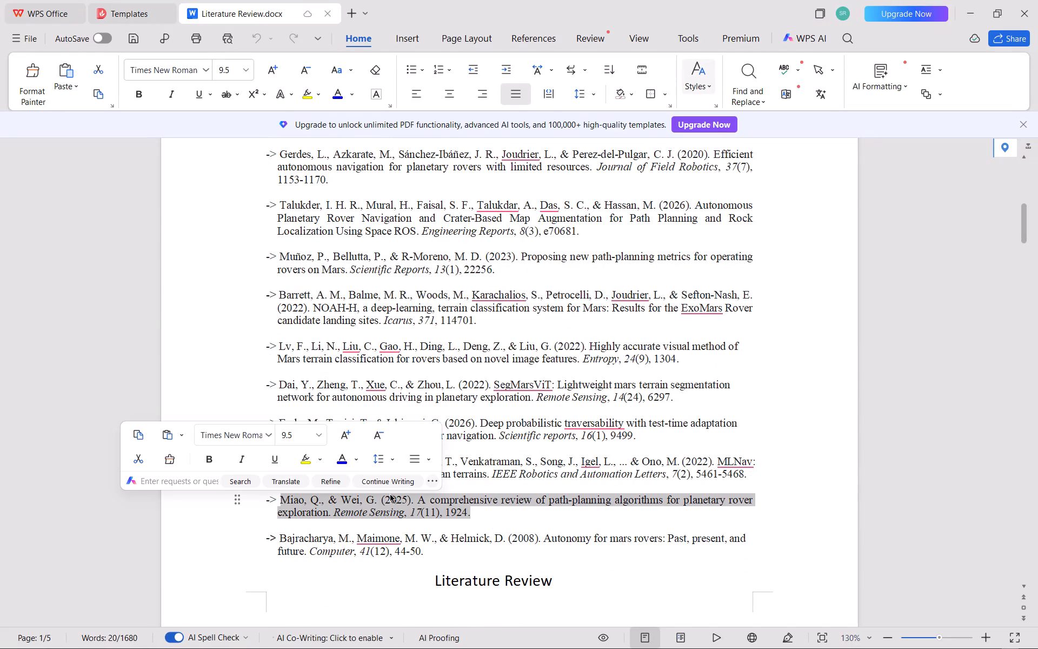
{"action": "key", "text": "ctrl+c"}
{"action": "left_click", "coordinate": [568, 507]}
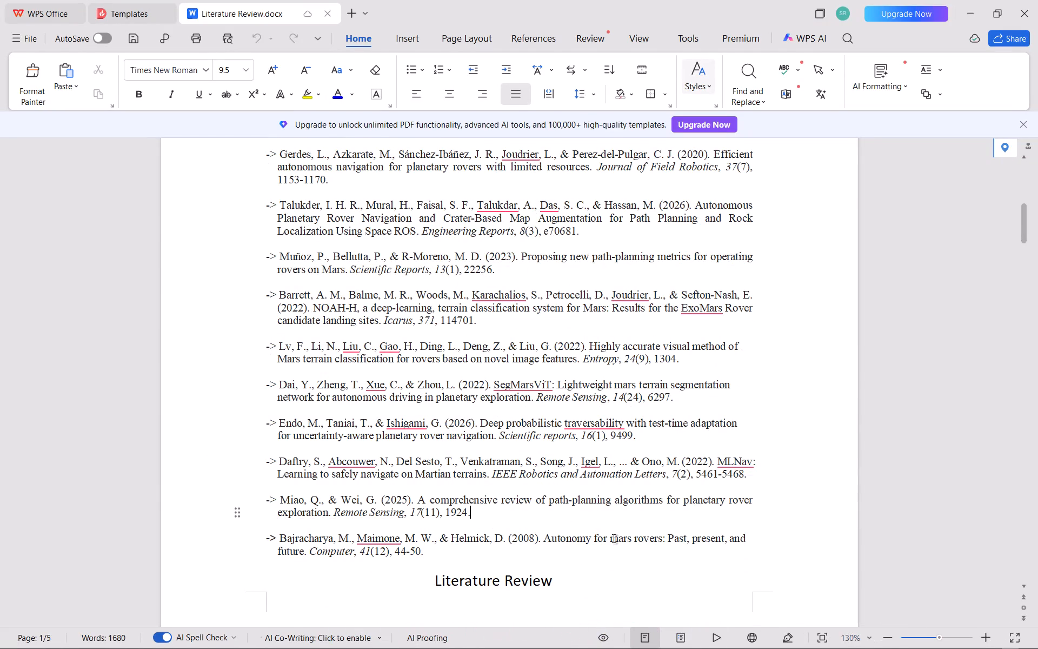
Open the Cloudflare One Client and disconnect it.
{"action": "left_click", "coordinate": [796, 632]}
{"action": "left_click", "coordinate": [753, 561]}
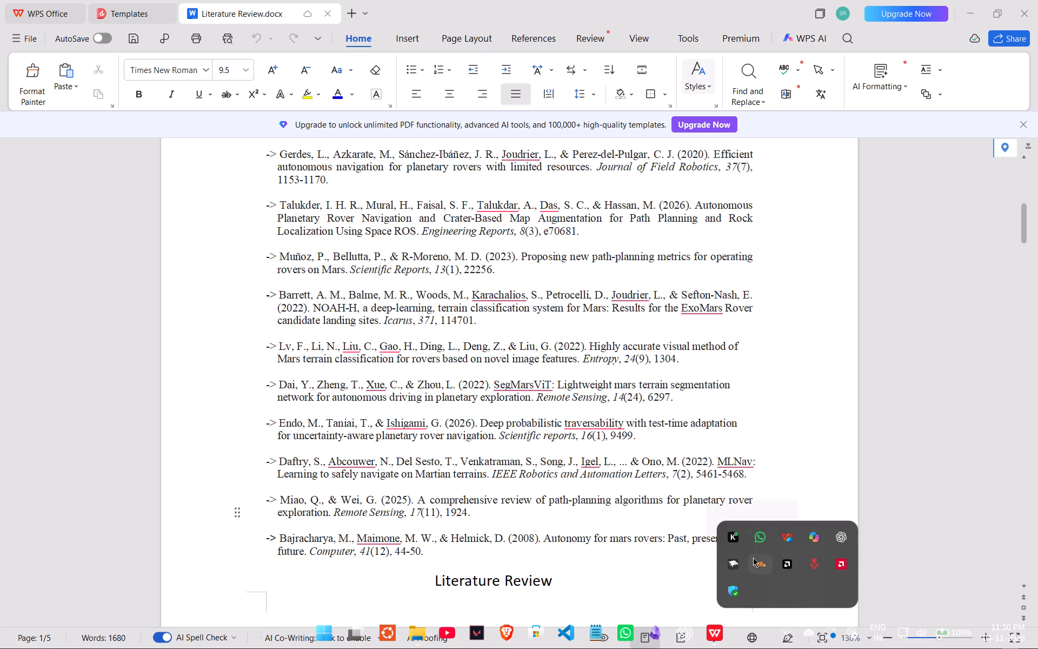
{"action": "left_click", "coordinate": [291, 244]}
{"action": "left_click", "coordinate": [294, 256]}
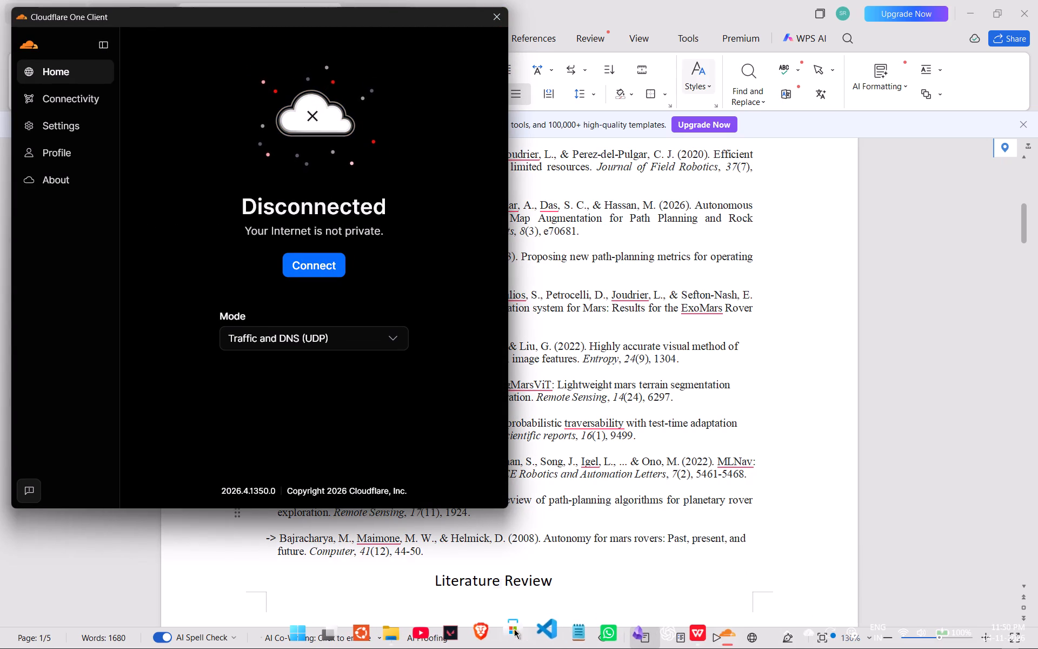
Switch to the Brave browser and open Google Scholar in the empty tab.
{"action": "left_click", "coordinate": [483, 629]}
{"action": "left_click", "coordinate": [345, 15]}
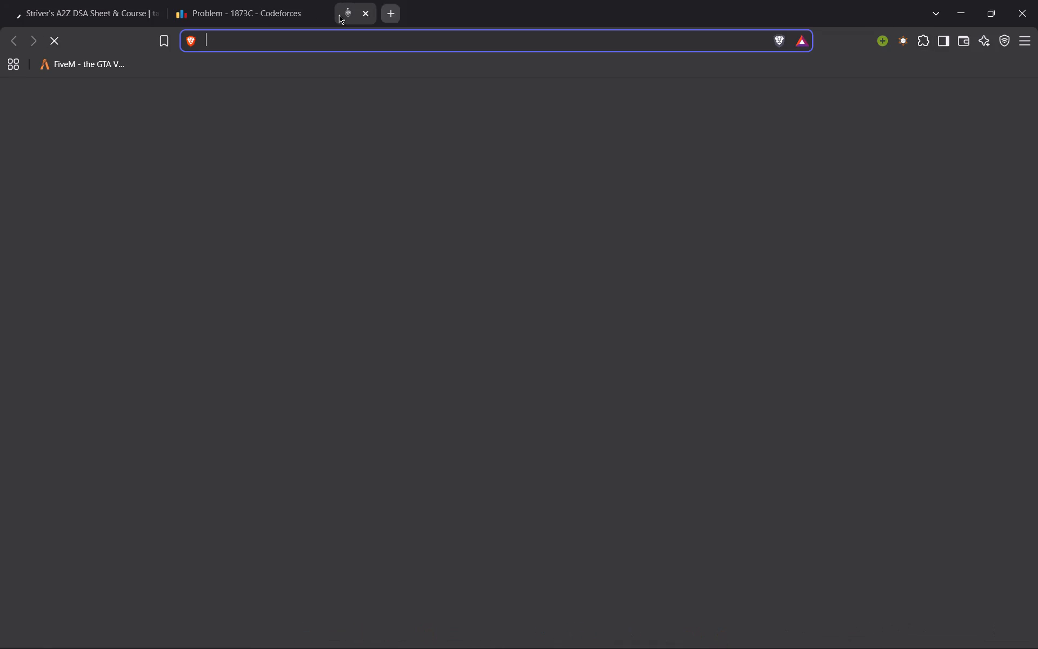
{"action": "type", "text": "schola"}
{"action": "key", "text": "Return"}
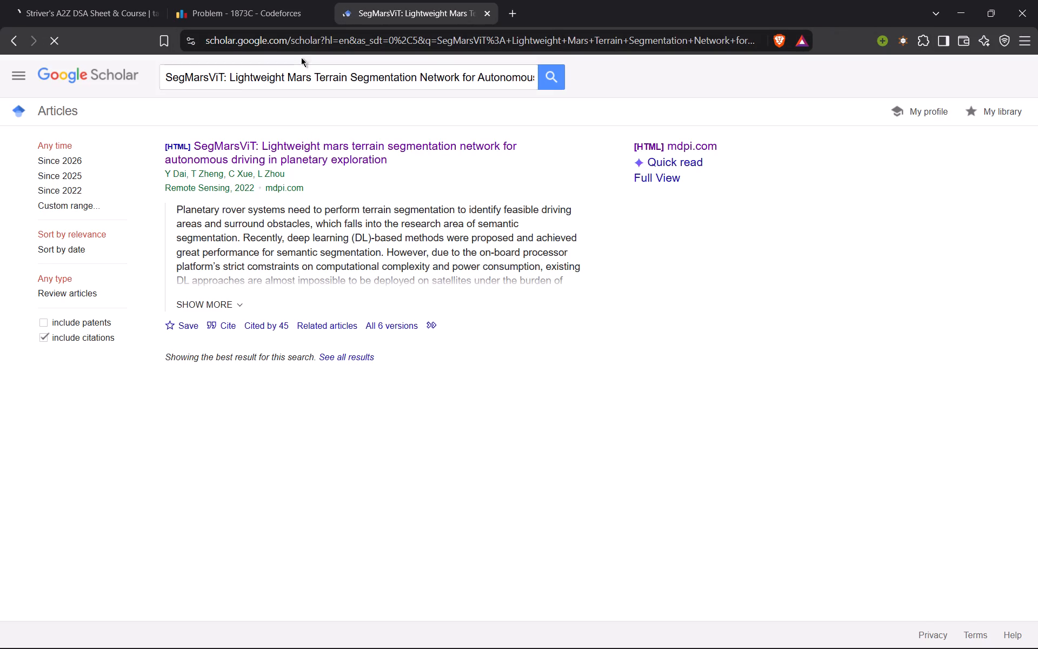
Search Google Scholar for the copied Miao and Wei reference and open its article on MDPI.
{"action": "left_click", "coordinate": [319, 81]}
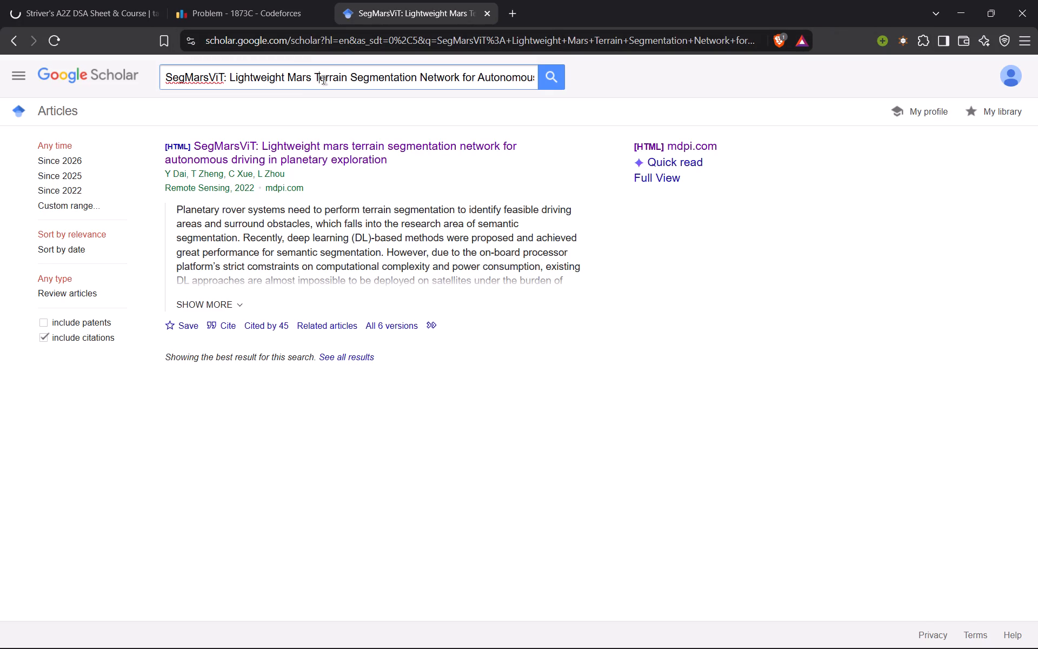
{"action": "key", "text": "ctrl+a"}
{"action": "key", "text": "ctrl+v"}
{"action": "key", "text": "Return"}
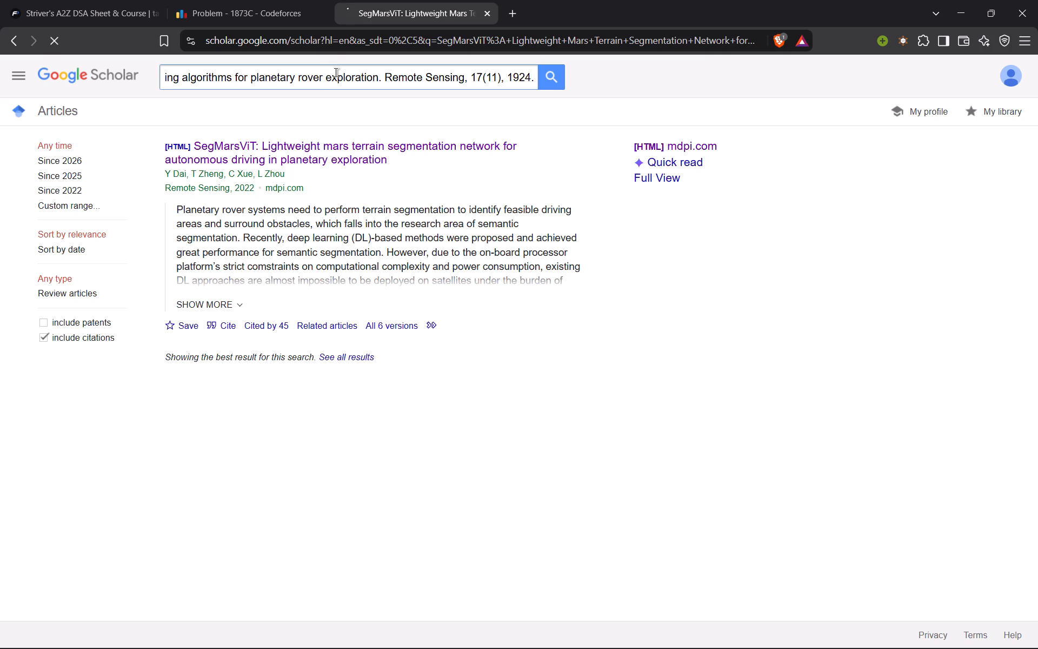
{"action": "left_click", "coordinate": [325, 140]}
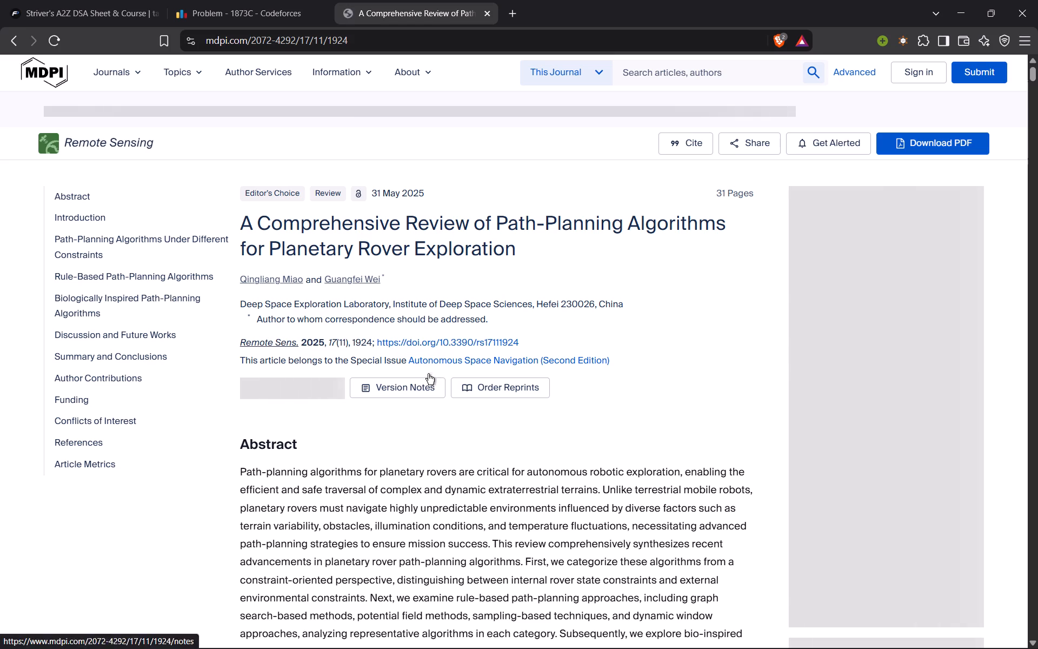
Copy the full abstract text of the path-planning algorithms review article.
{"action": "scroll", "coordinate": [397, 356], "scroll_direction": "down", "scroll_amount": 3}
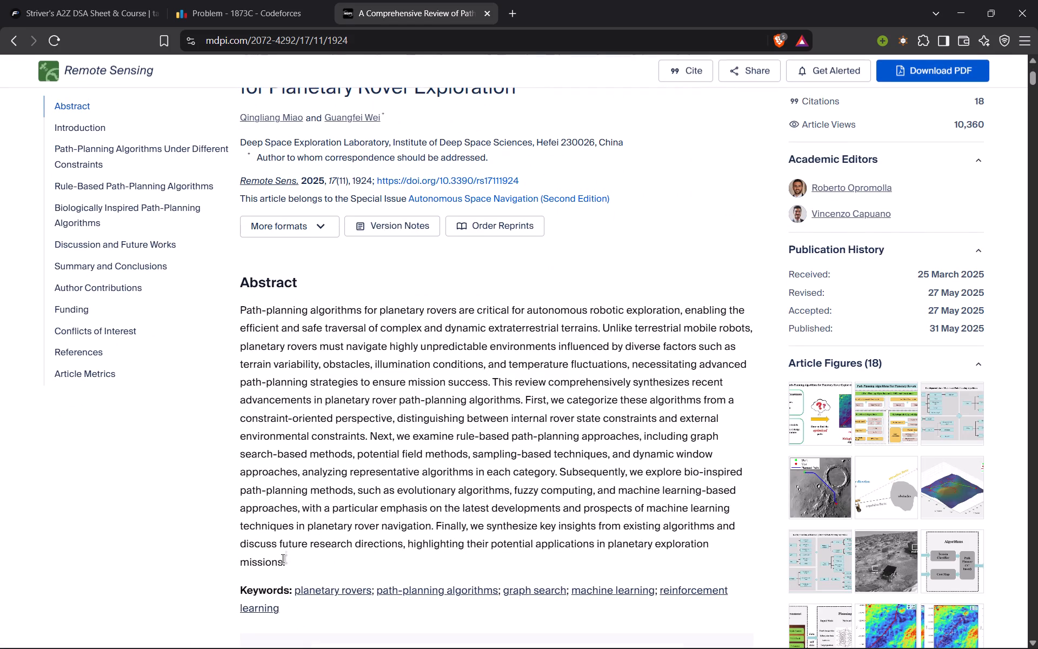
{"action": "left_click_drag", "start_coordinate": [290, 563], "coordinate": [241, 311]}
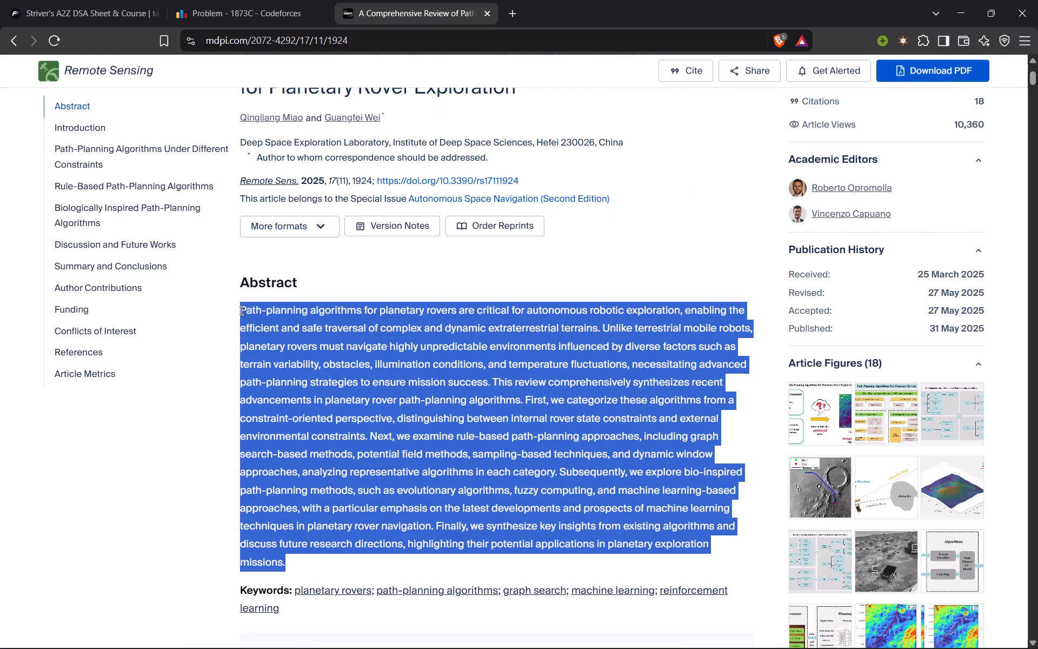
{"action": "left_click_drag", "start_coordinate": [241, 311], "coordinate": [243, 310]}
{"action": "key", "text": "ctrl+c"}
{"action": "left_click", "coordinate": [533, 372]}
Switch to the Literature Review document in WPS Office.
{"action": "key", "text": "alt+Tab"}
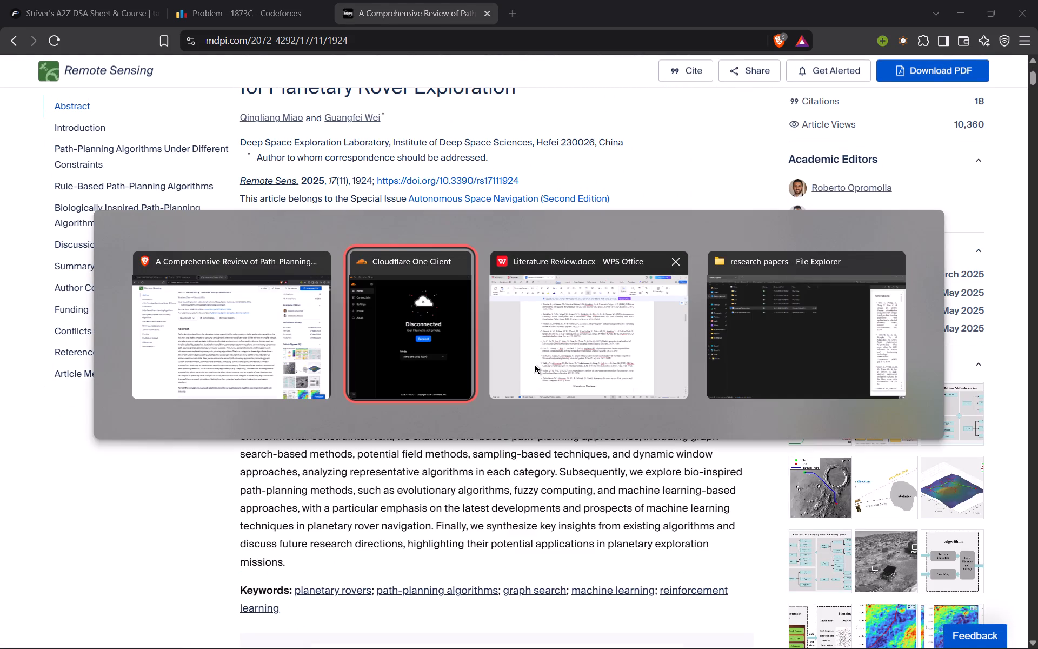
{"action": "key", "text": "alt+Tab"}
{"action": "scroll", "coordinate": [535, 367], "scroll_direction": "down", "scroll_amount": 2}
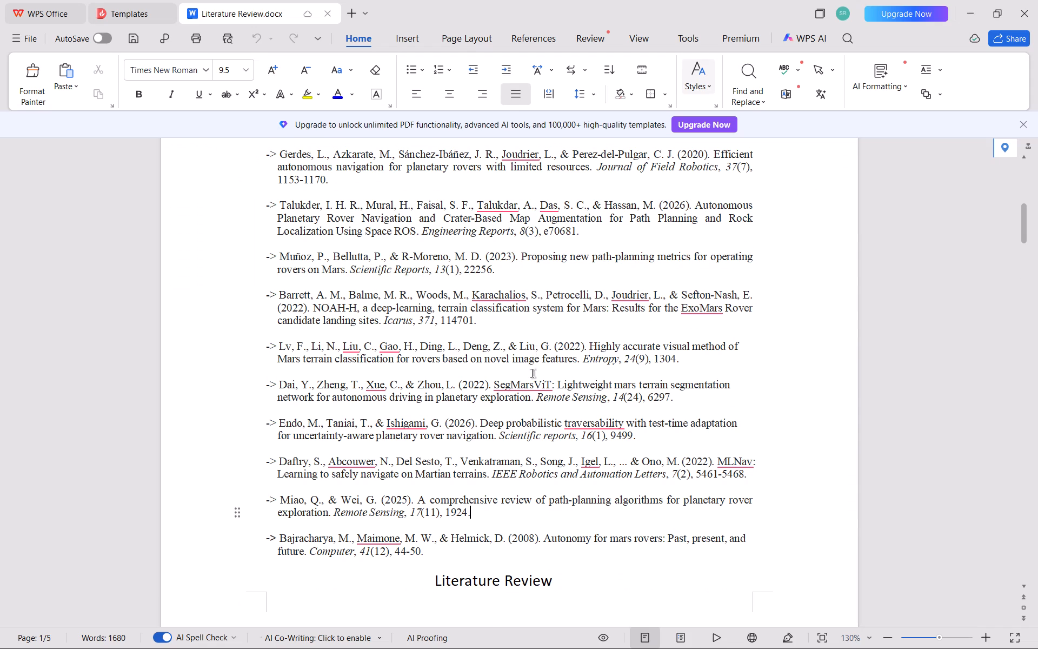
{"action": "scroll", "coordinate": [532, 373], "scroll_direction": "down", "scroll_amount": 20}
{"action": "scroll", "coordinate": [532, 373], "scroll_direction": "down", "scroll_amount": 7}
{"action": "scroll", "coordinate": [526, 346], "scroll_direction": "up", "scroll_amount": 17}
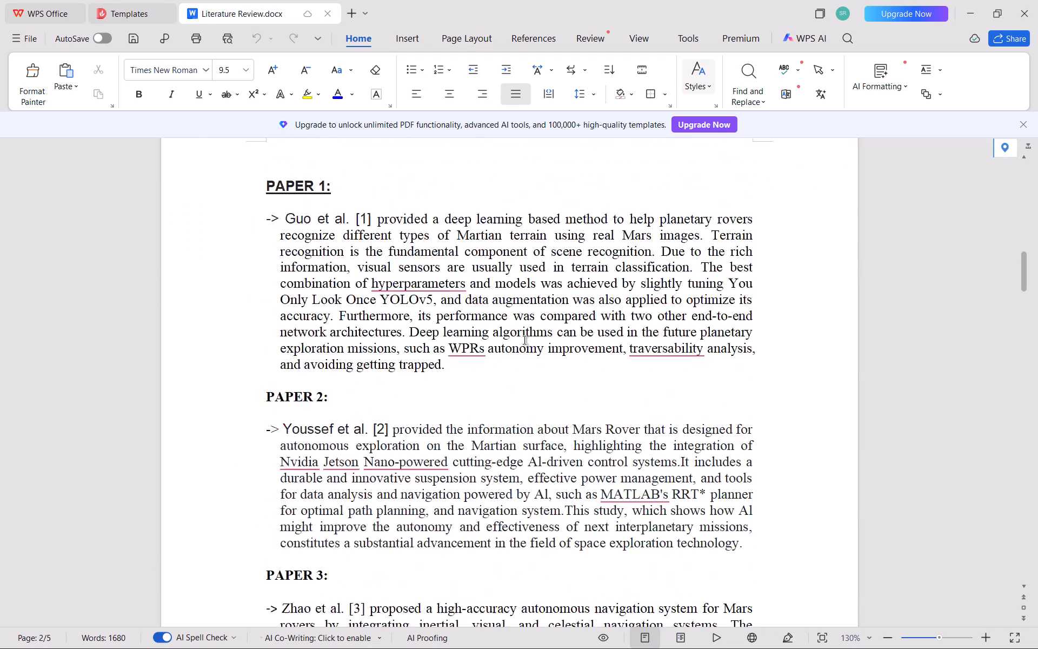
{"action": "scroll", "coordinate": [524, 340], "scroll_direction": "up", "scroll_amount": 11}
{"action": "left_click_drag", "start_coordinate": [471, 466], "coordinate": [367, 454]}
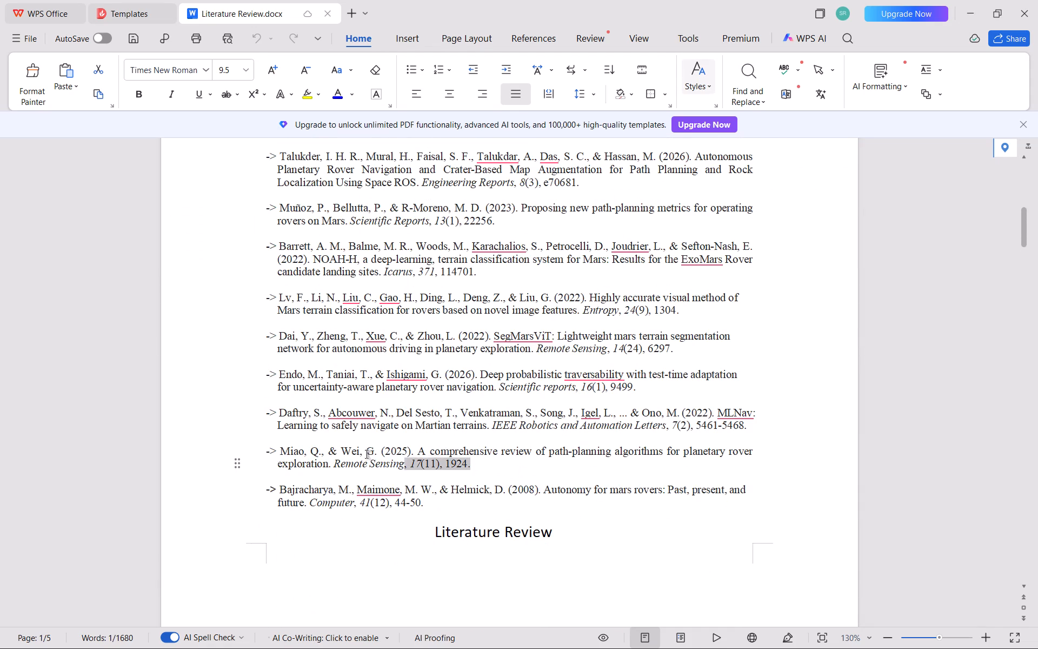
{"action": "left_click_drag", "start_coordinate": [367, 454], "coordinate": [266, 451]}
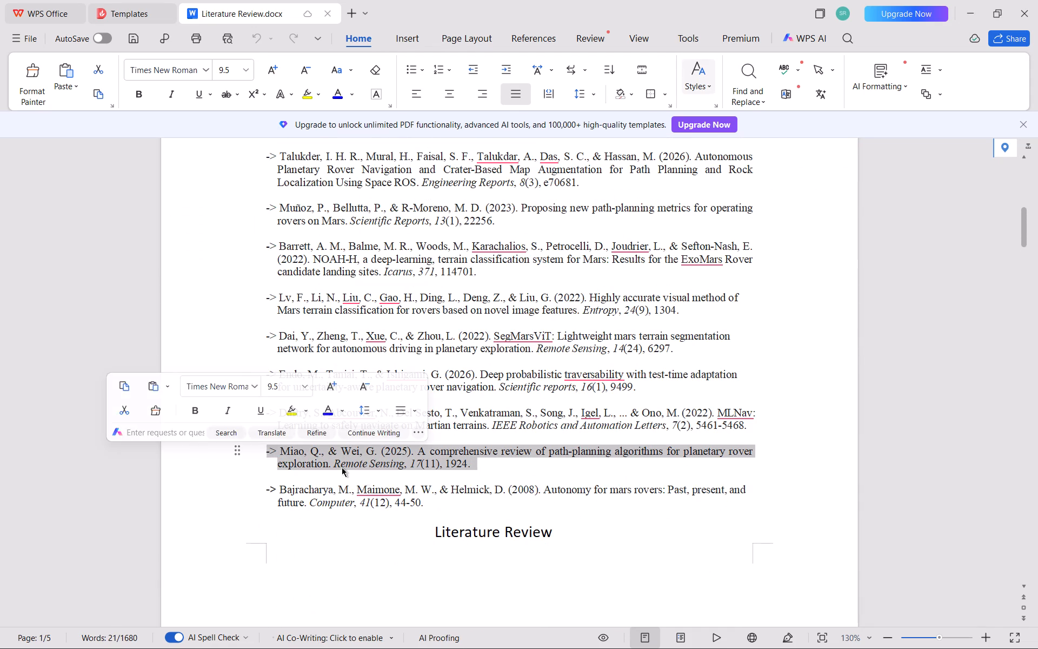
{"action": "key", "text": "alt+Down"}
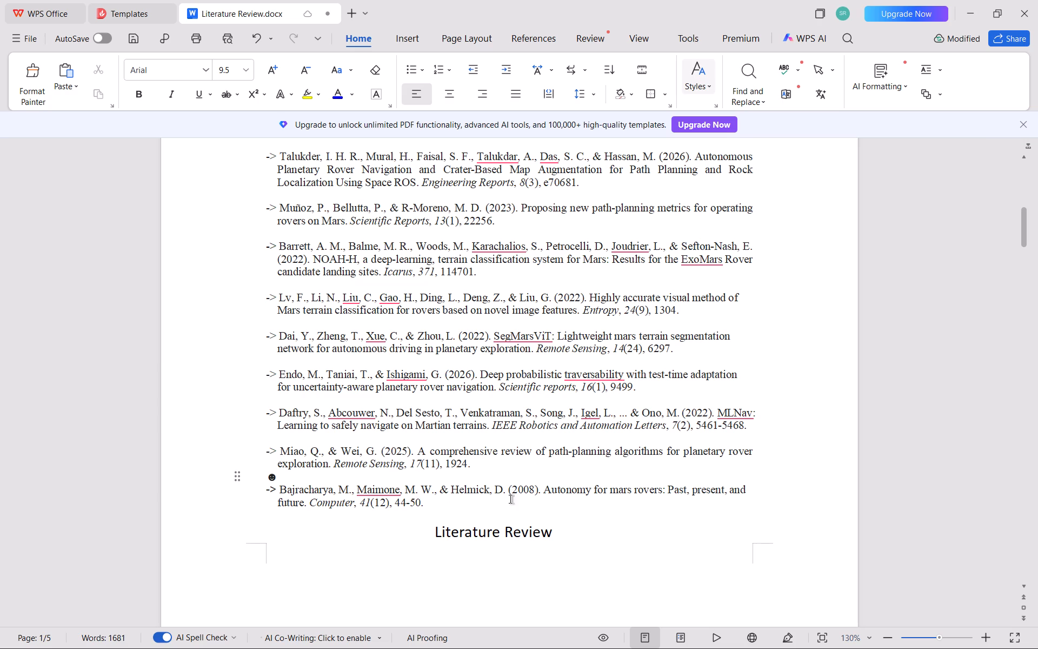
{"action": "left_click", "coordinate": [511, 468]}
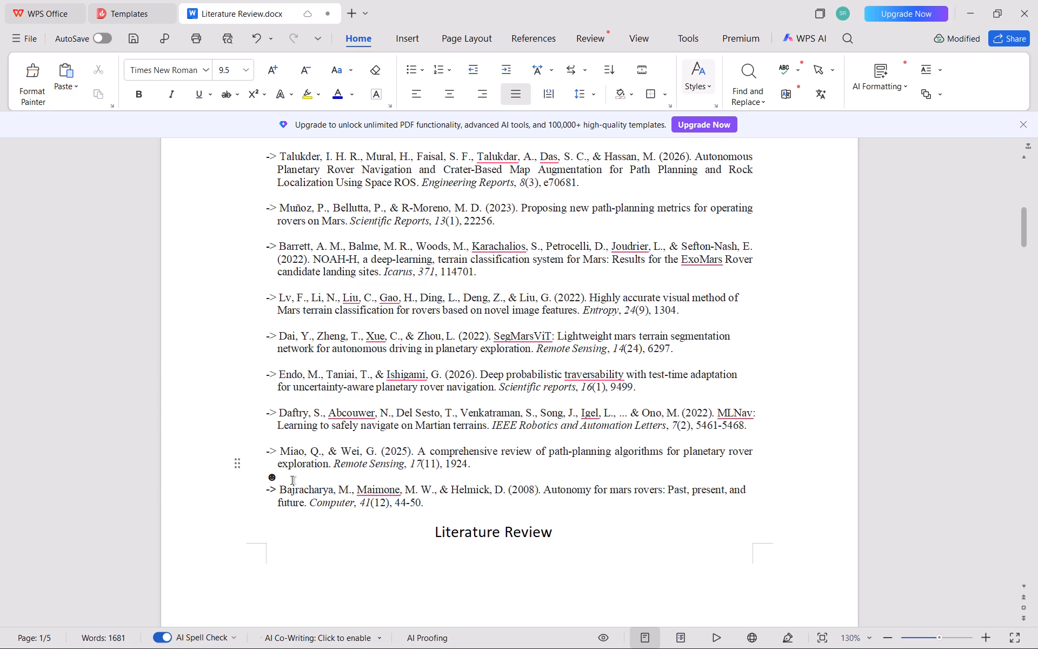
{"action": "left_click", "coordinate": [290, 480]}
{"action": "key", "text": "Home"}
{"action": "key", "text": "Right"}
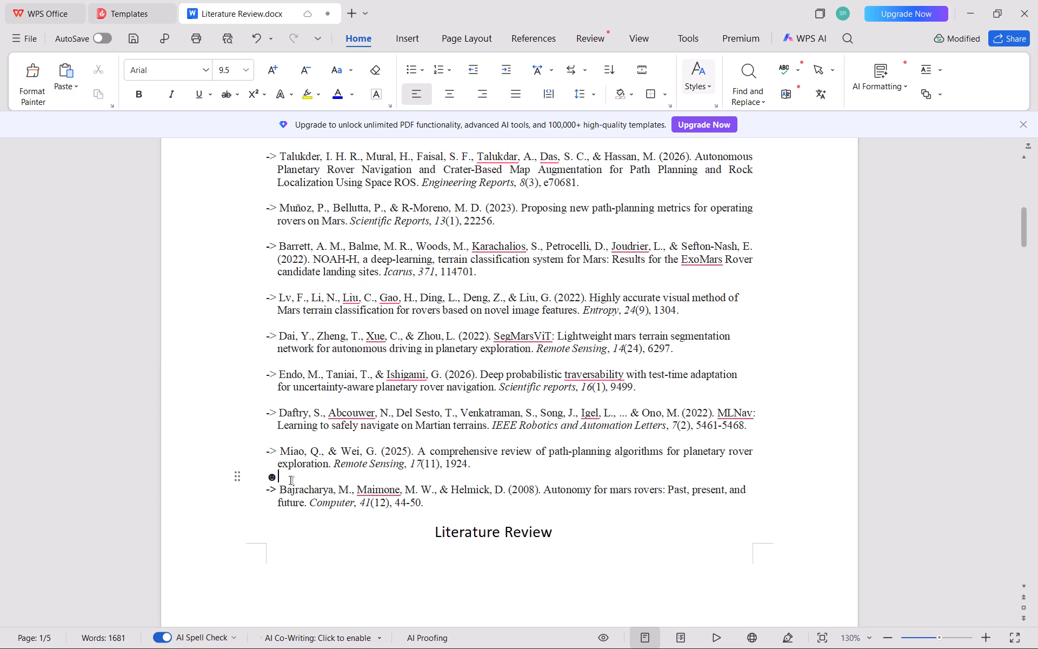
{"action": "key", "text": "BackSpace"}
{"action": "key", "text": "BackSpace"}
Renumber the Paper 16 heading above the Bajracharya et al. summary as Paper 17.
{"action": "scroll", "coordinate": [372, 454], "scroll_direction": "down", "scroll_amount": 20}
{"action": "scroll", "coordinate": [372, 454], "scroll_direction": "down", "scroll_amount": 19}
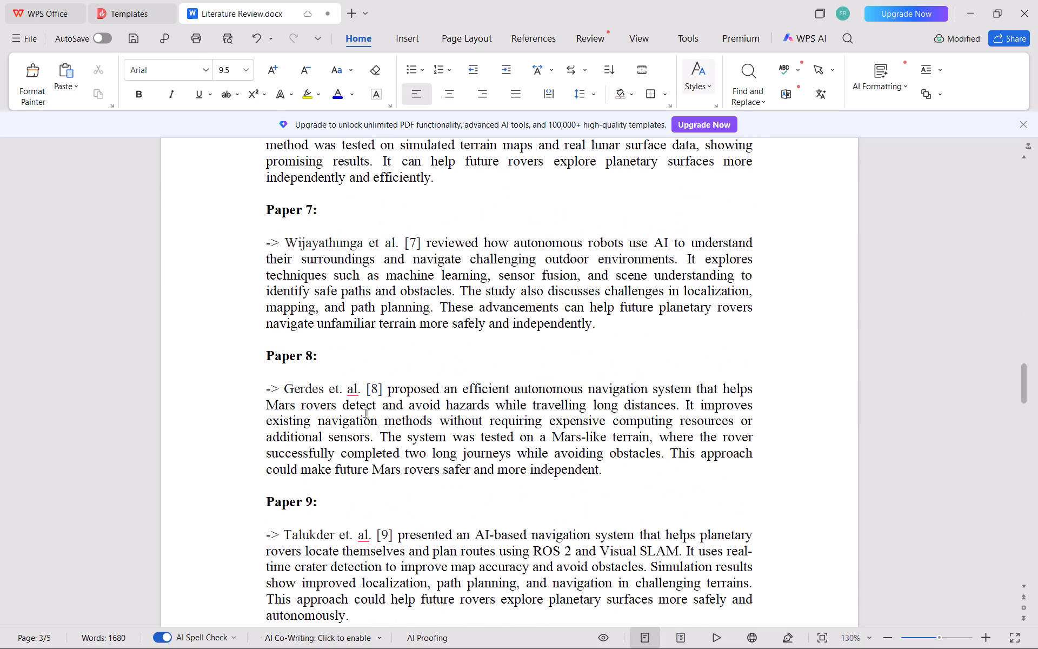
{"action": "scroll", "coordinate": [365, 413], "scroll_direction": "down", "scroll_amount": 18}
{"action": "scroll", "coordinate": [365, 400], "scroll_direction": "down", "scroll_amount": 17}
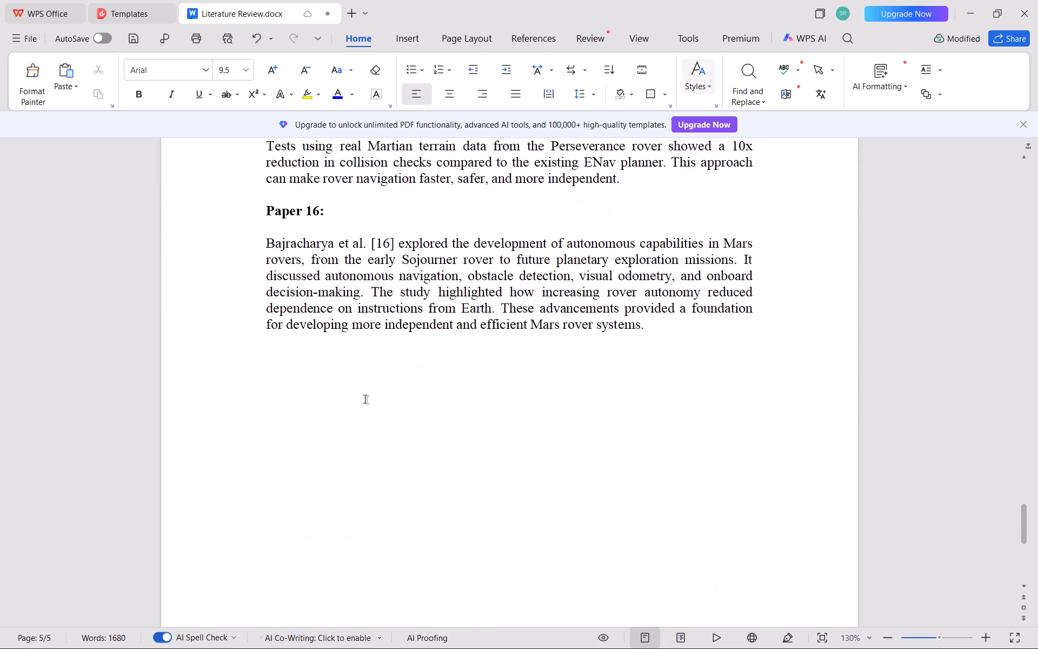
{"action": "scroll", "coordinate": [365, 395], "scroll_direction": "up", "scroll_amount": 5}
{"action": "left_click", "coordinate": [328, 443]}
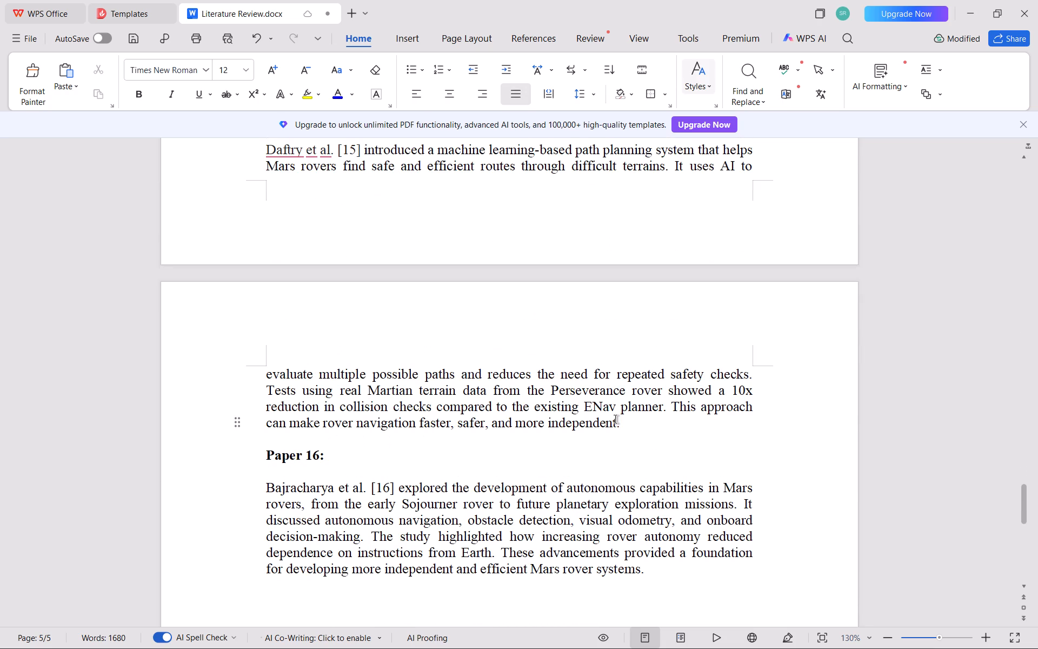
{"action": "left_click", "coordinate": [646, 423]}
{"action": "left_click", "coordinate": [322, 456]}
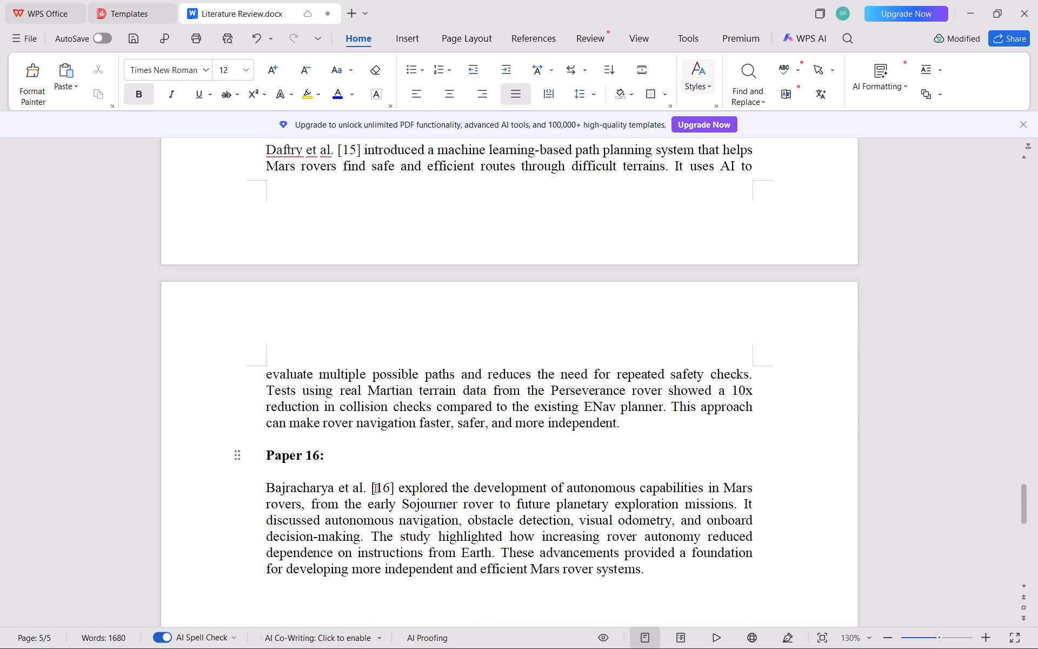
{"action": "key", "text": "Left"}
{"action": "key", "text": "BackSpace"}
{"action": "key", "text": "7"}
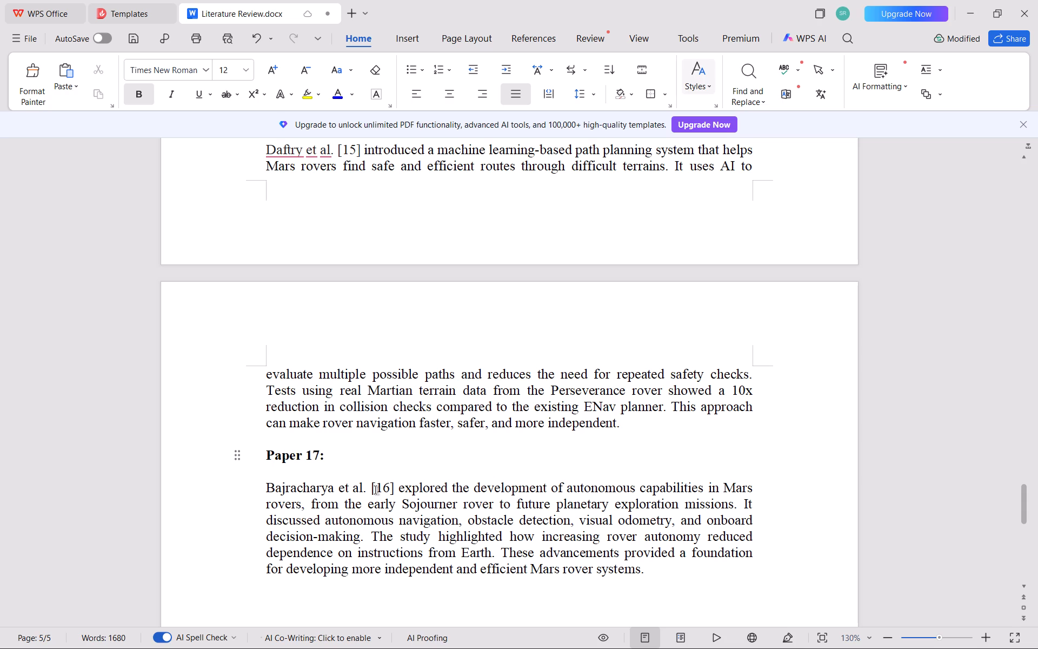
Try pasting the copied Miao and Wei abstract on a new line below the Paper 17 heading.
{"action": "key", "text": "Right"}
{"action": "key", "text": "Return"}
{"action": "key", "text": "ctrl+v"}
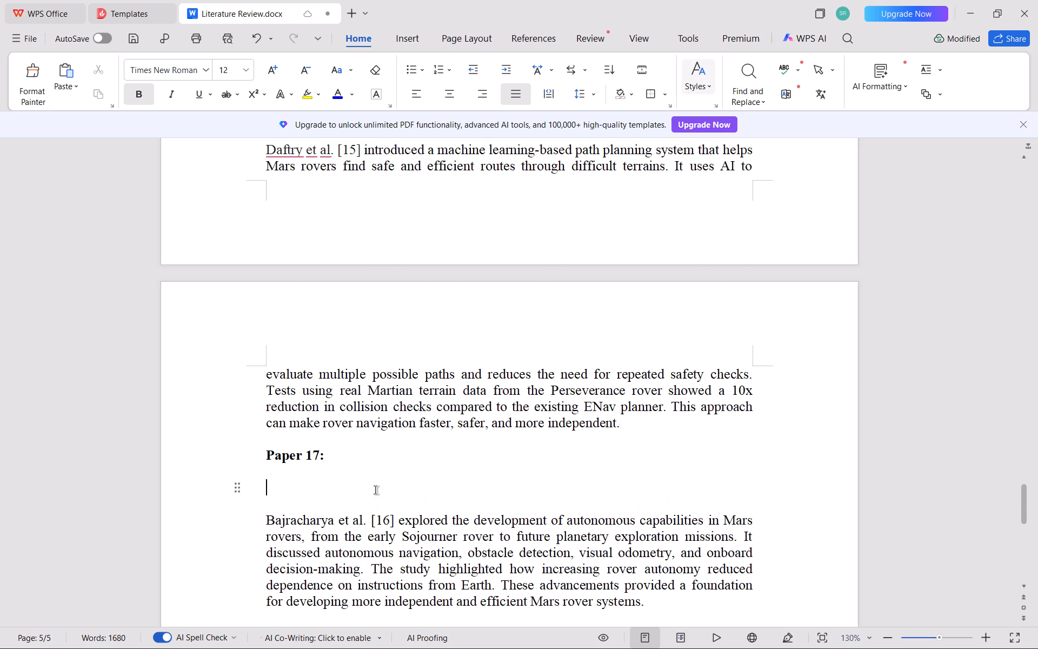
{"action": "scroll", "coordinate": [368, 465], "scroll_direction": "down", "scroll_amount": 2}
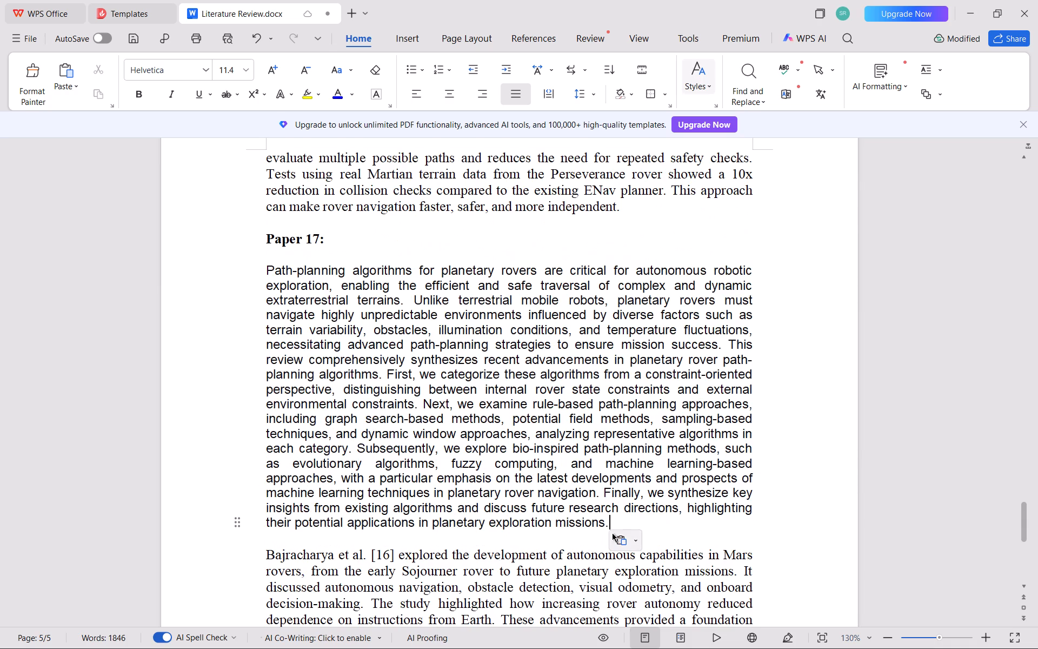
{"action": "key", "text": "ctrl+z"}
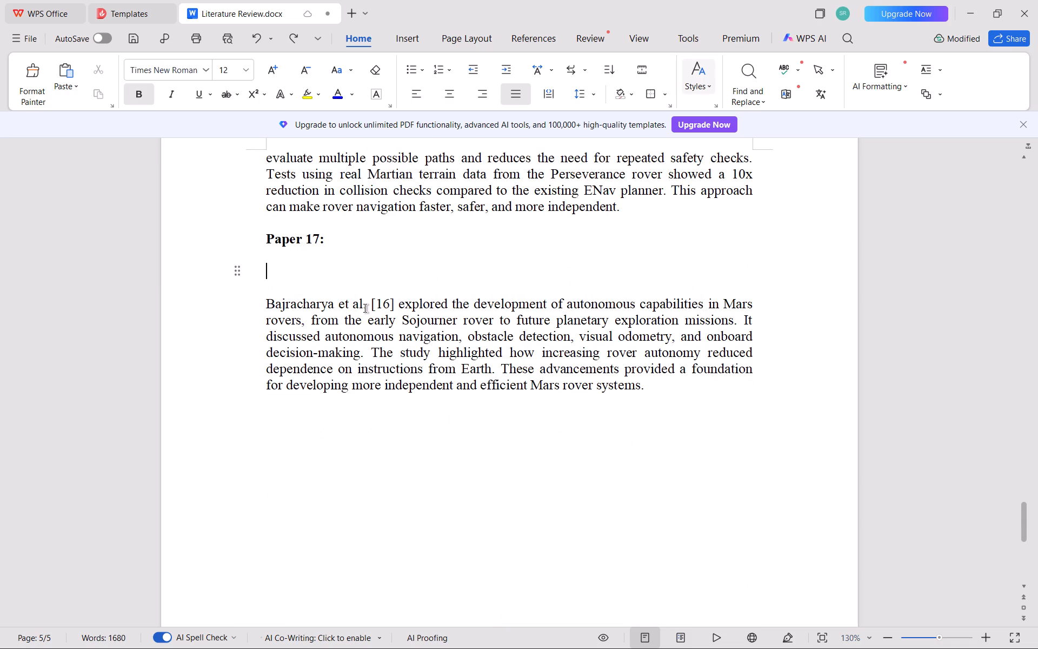
Add blank lines below the Paper 17 heading and enter a second heading "Paper 17:" directly above the Bajracharya et al. summary.
{"action": "key", "text": "Return"}
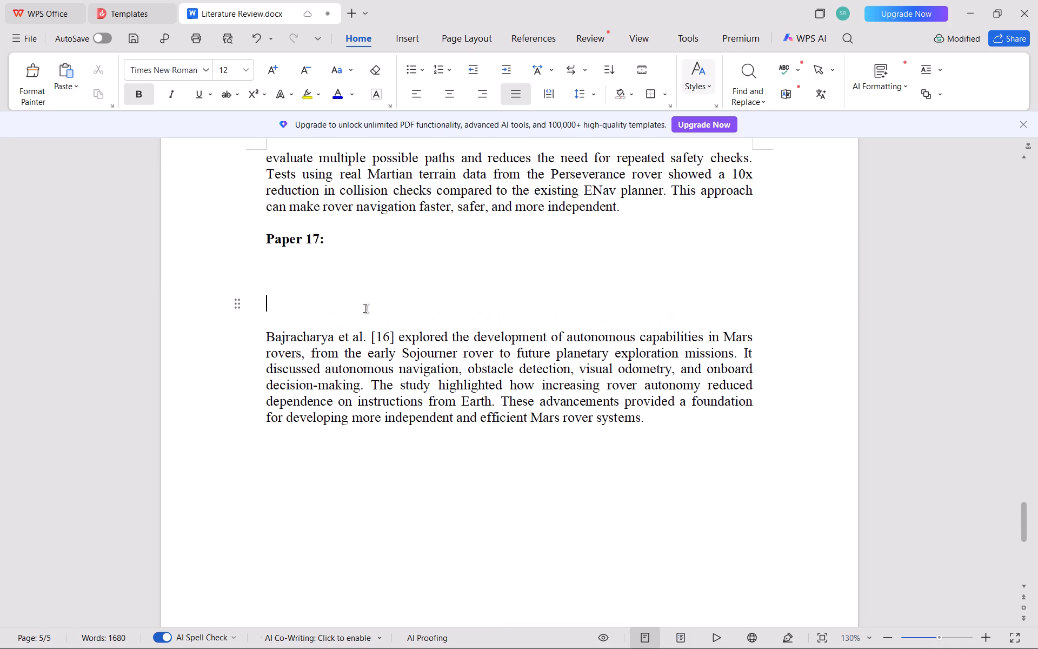
{"action": "key", "text": "Return"}
{"action": "key", "text": "Down"}
{"action": "key", "text": "Up"}
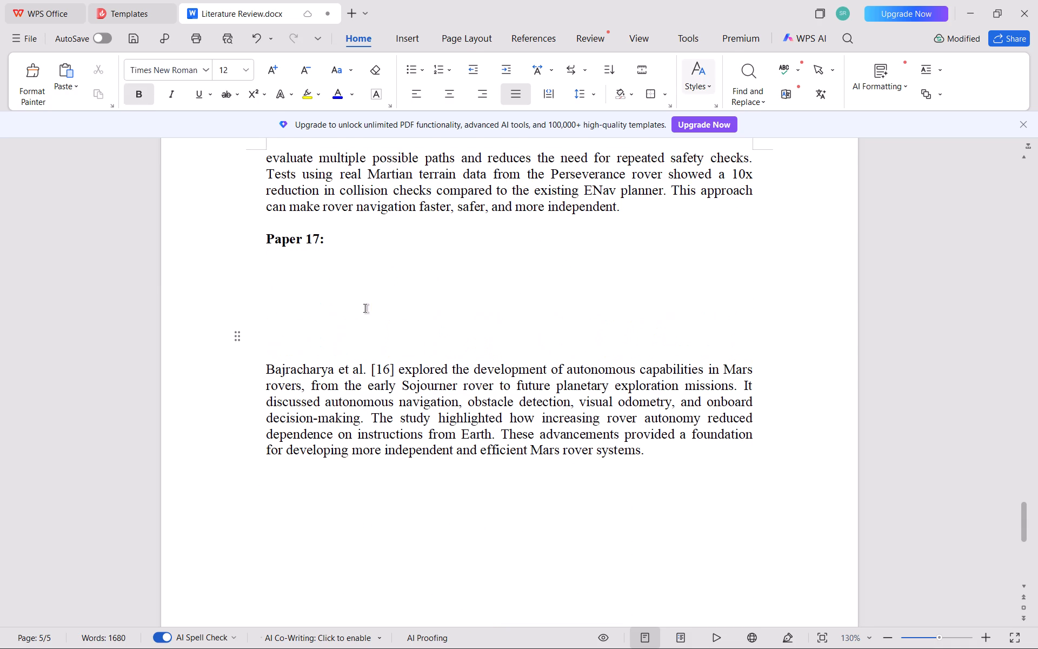
{"action": "type", "text": "Paper 1"}
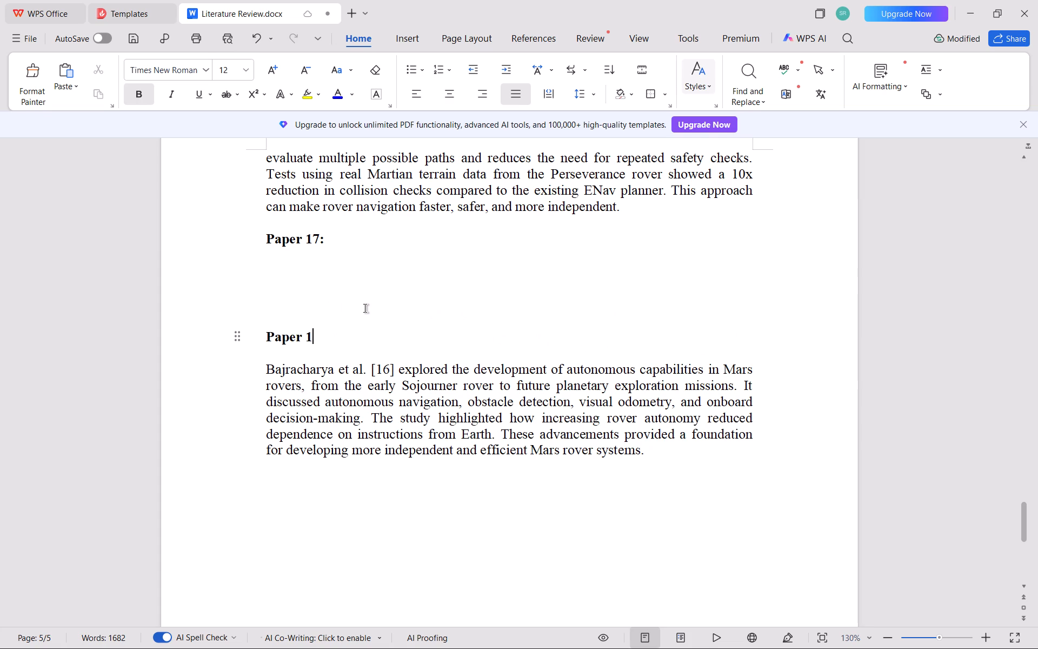
{"action": "key", "text": "BackSpace"}
{"action": "key", "text": "7"}
{"action": "key", "text": "BackSpace"}
{"action": "key", "text": "1"}
{"action": "type", "text": "7;"}
{"action": "key", "text": "BackSpace"}
{"action": "key", "text": "shift+colon"}
Renumber the upper of the two Paper 17 headings as Paper 16.
{"action": "left_click", "coordinate": [317, 238]}
{"action": "key", "text": "BackSpace"}
{"action": "key", "text": "6"}
{"action": "key", "text": "alt+Tab"}
{"action": "key", "text": "alt+Tab"}
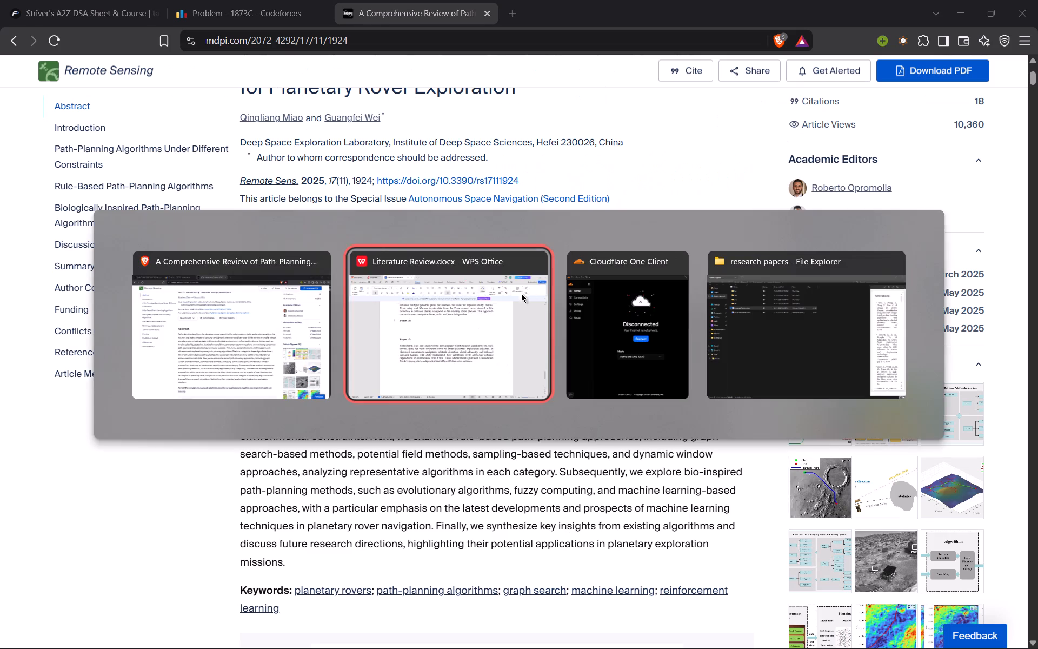
{"action": "left_click", "coordinate": [822, 334], "text": "alt"}
{"action": "key", "text": "alt+Tab"}
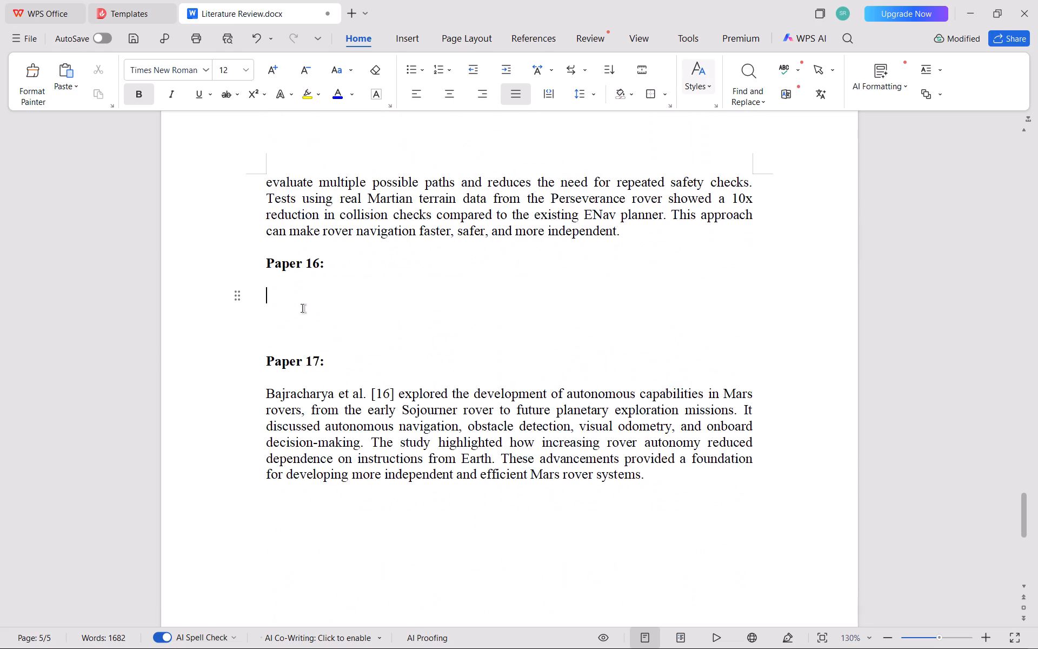
{"action": "key", "text": "ctrl+v"}
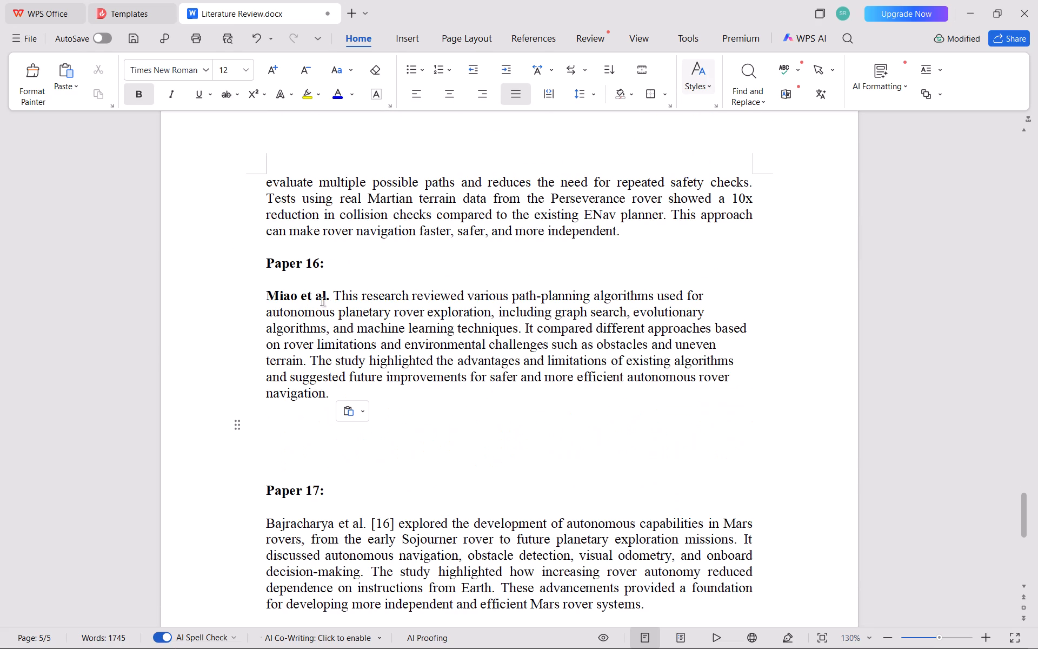
Compare the author name style with the earlier entries and remove the bold from "Miao et al." in Paper 16.
{"action": "left_click_drag", "start_coordinate": [330, 293], "coordinate": [269, 293]}
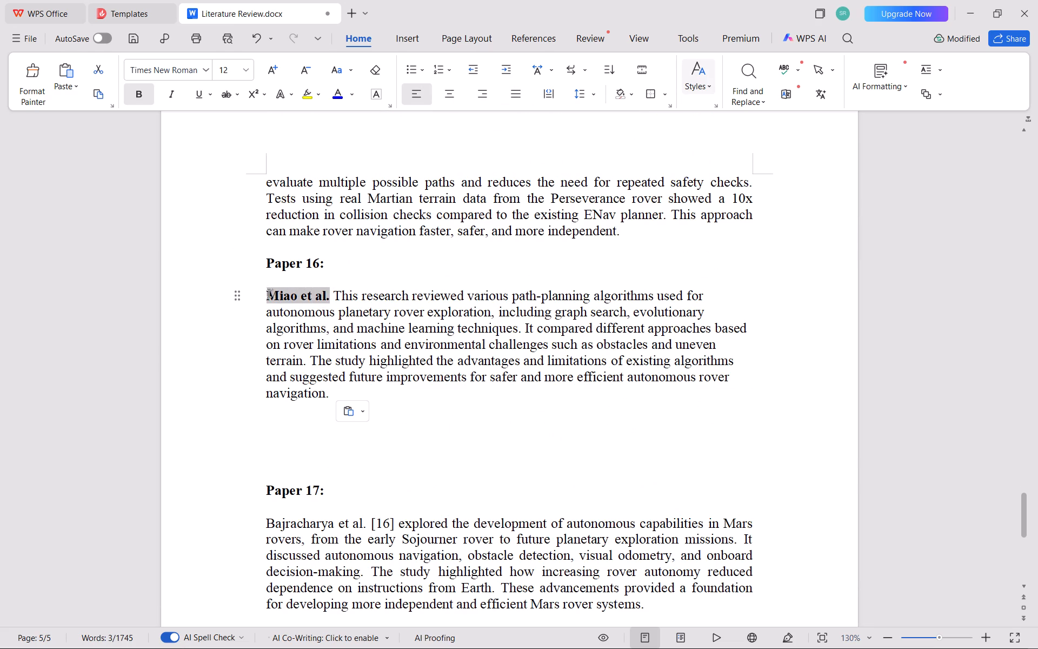
{"action": "left_click_drag", "start_coordinate": [269, 293], "coordinate": [265, 293]}
{"action": "scroll", "coordinate": [553, 367], "scroll_direction": "up", "scroll_amount": 20}
{"action": "scroll", "coordinate": [553, 367], "scroll_direction": "up", "scroll_amount": 6}
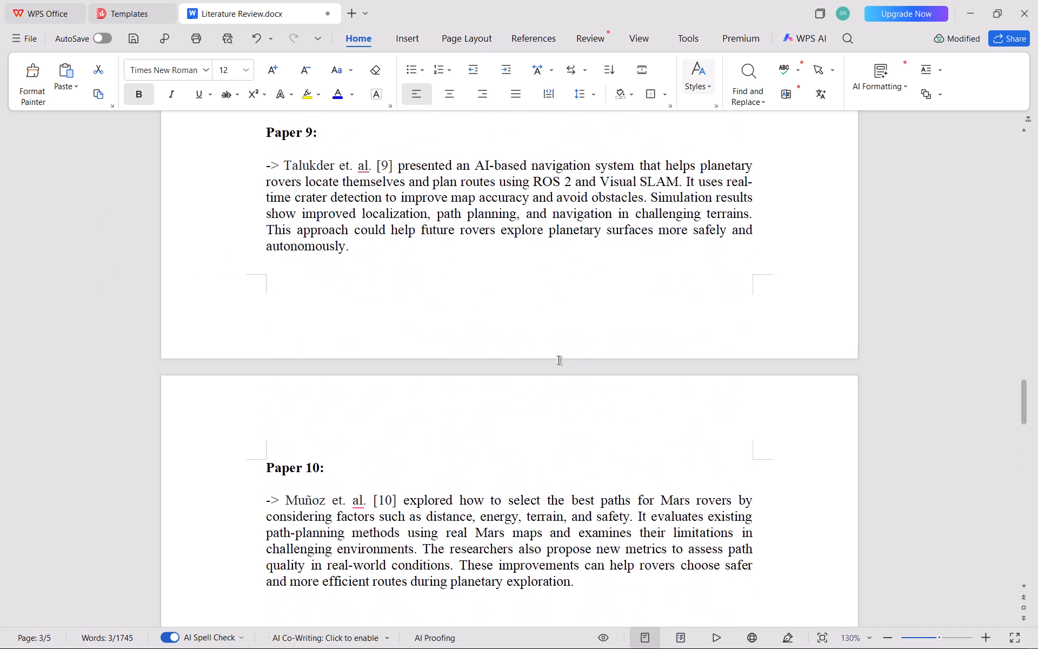
{"action": "scroll", "coordinate": [558, 360], "scroll_direction": "up", "scroll_amount": 20}
{"action": "scroll", "coordinate": [571, 366], "scroll_direction": "up", "scroll_amount": 13}
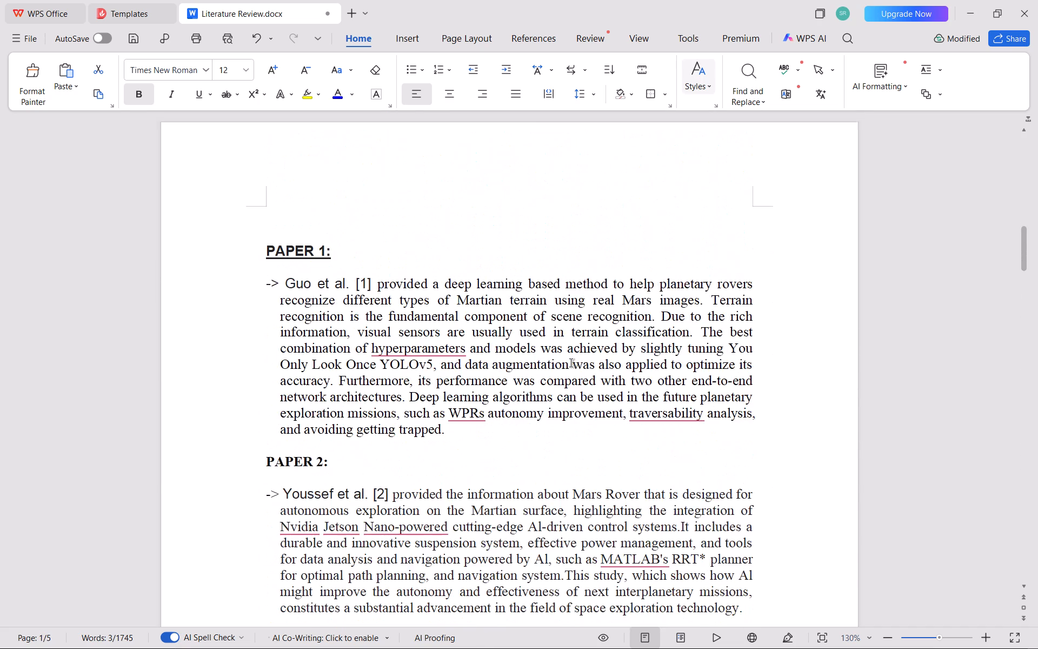
{"action": "scroll", "coordinate": [571, 363], "scroll_direction": "up", "scroll_amount": 7}
{"action": "scroll", "coordinate": [584, 379], "scroll_direction": "down", "scroll_amount": 10}
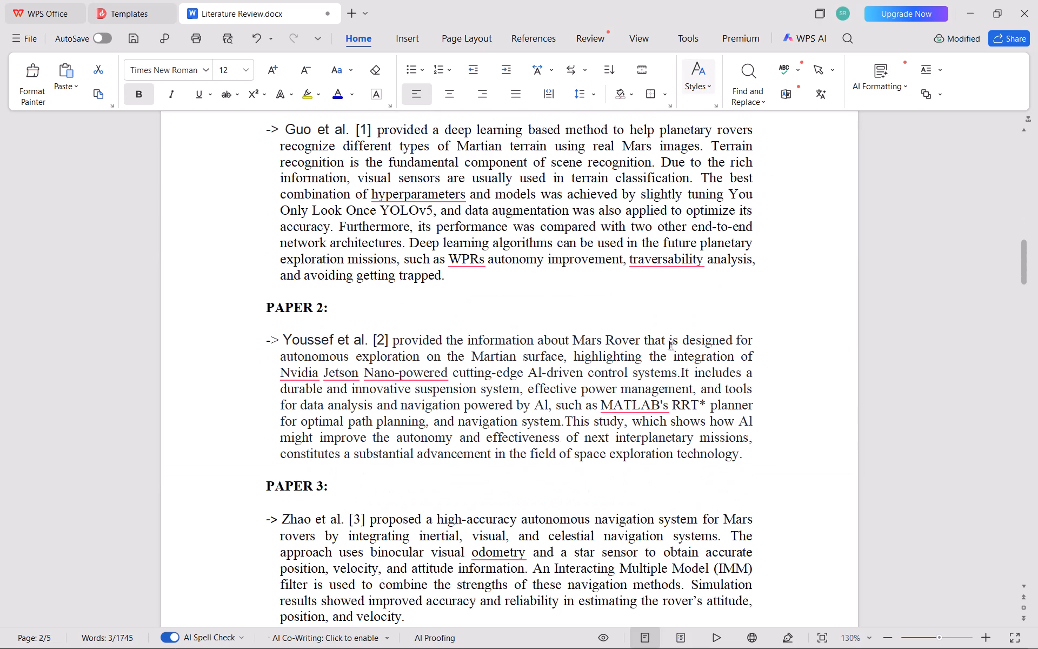
{"action": "left_click_drag", "start_coordinate": [1021, 278], "coordinate": [1033, 575]}
{"action": "scroll", "coordinate": [585, 386], "scroll_direction": "up", "scroll_amount": 9}
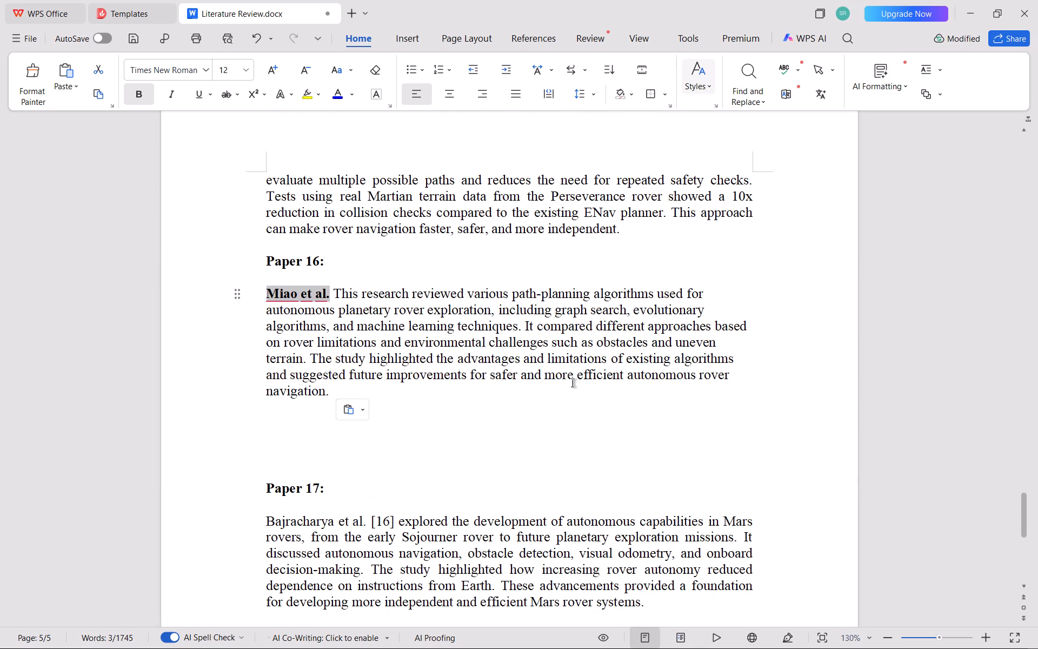
{"action": "right_click", "coordinate": [315, 295]}
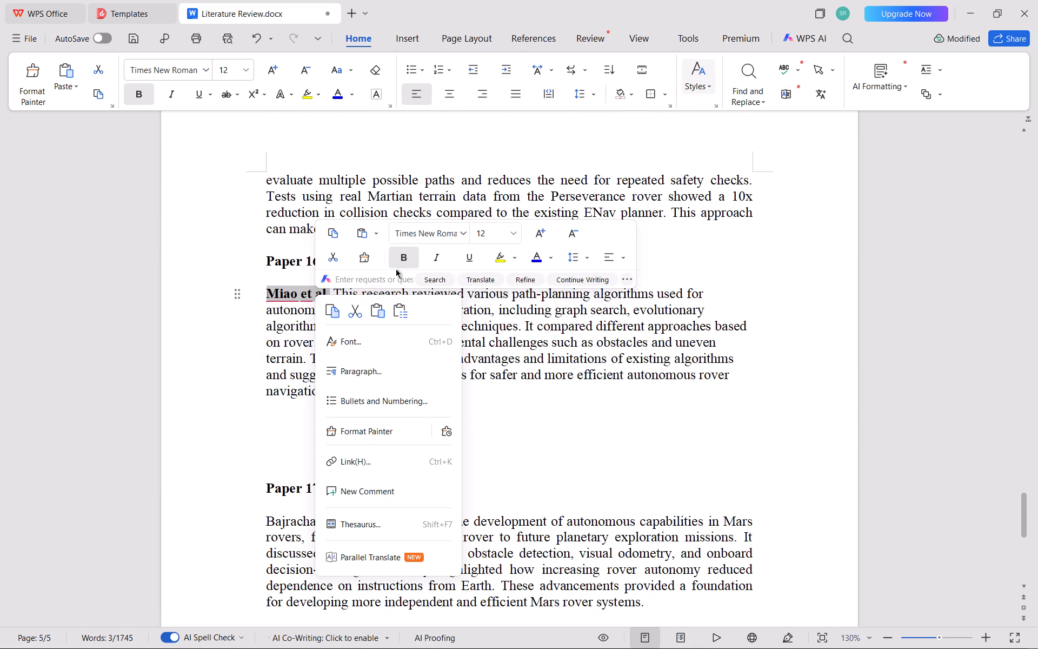
{"action": "left_click", "coordinate": [405, 255]}
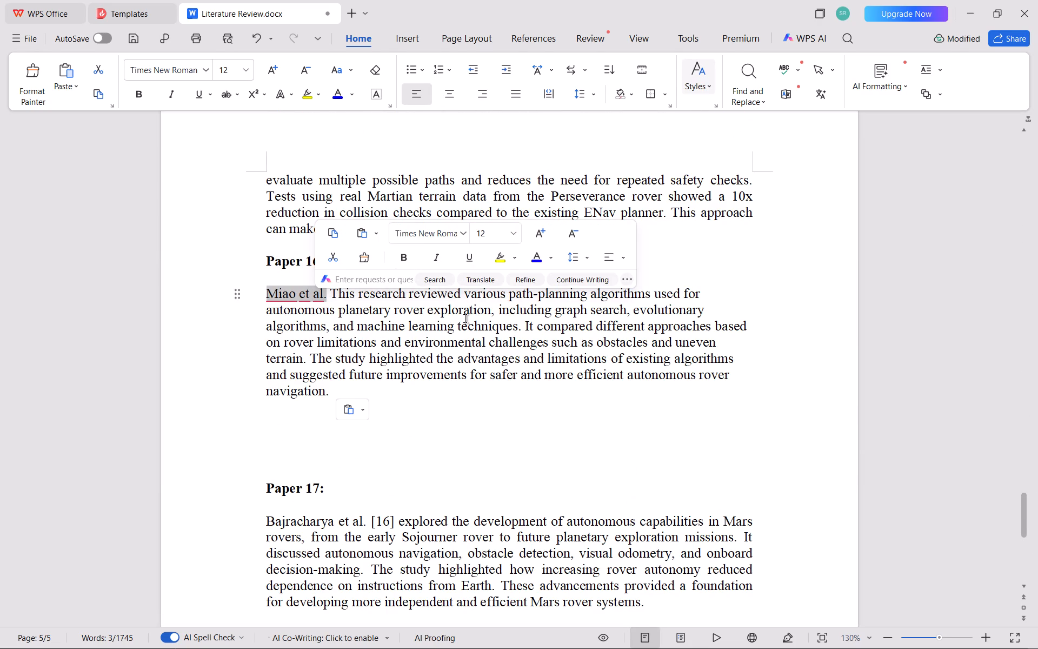
{"action": "left_click", "coordinate": [463, 323]}
Justify the whole Paper 16 review paragraph.
{"action": "left_click_drag", "start_coordinate": [337, 395], "coordinate": [325, 389]}
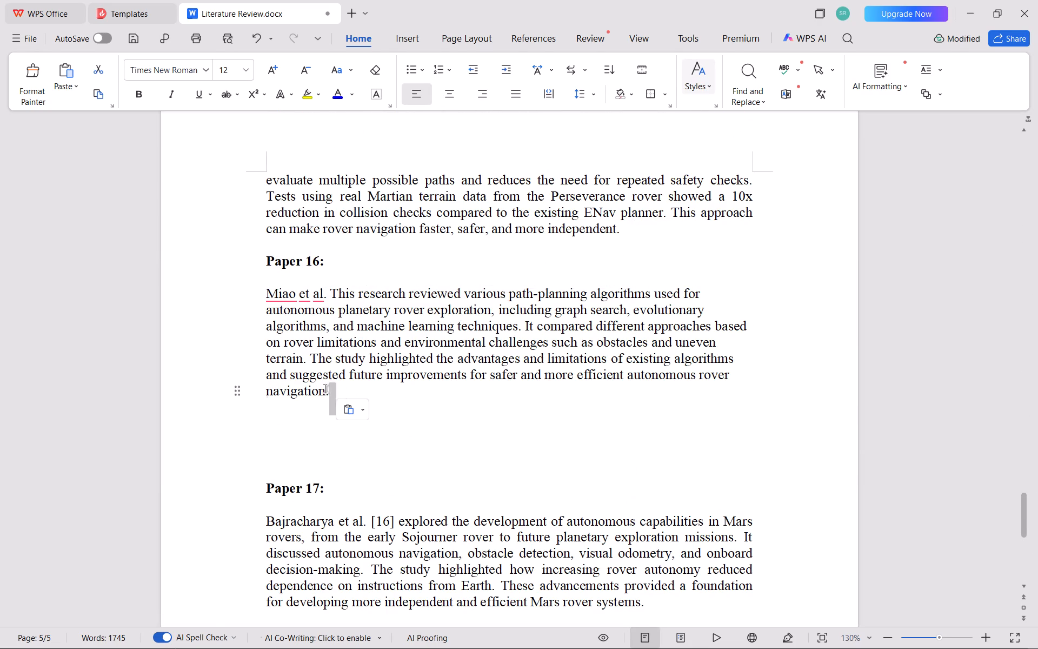
{"action": "left_click_drag", "start_coordinate": [325, 389], "coordinate": [269, 299]}
{"action": "left_click", "coordinate": [397, 252]}
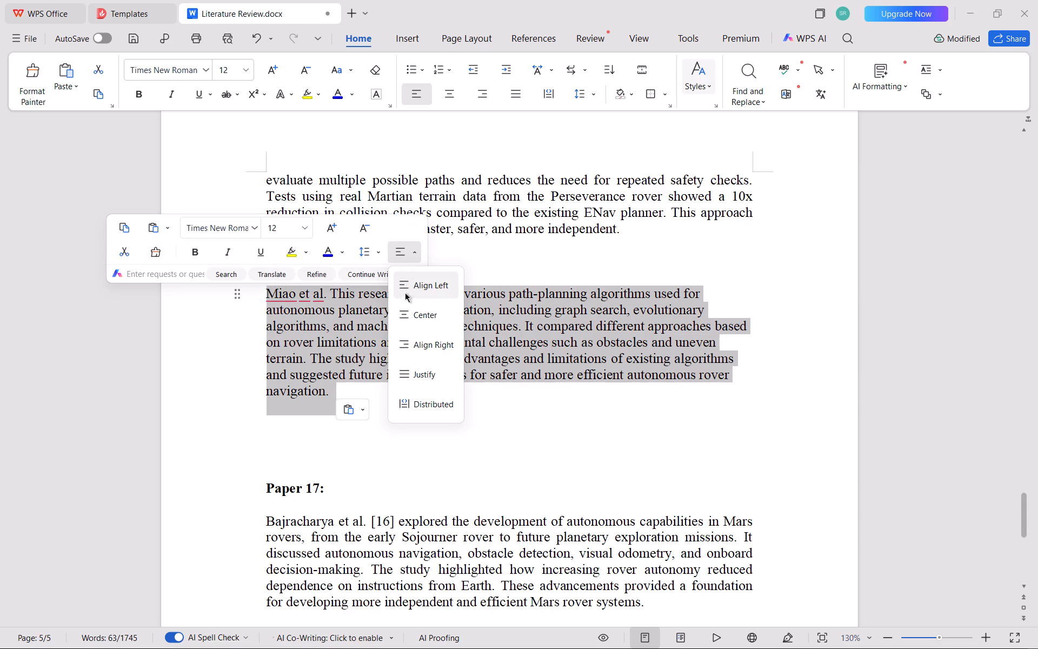
{"action": "left_click", "coordinate": [416, 370]}
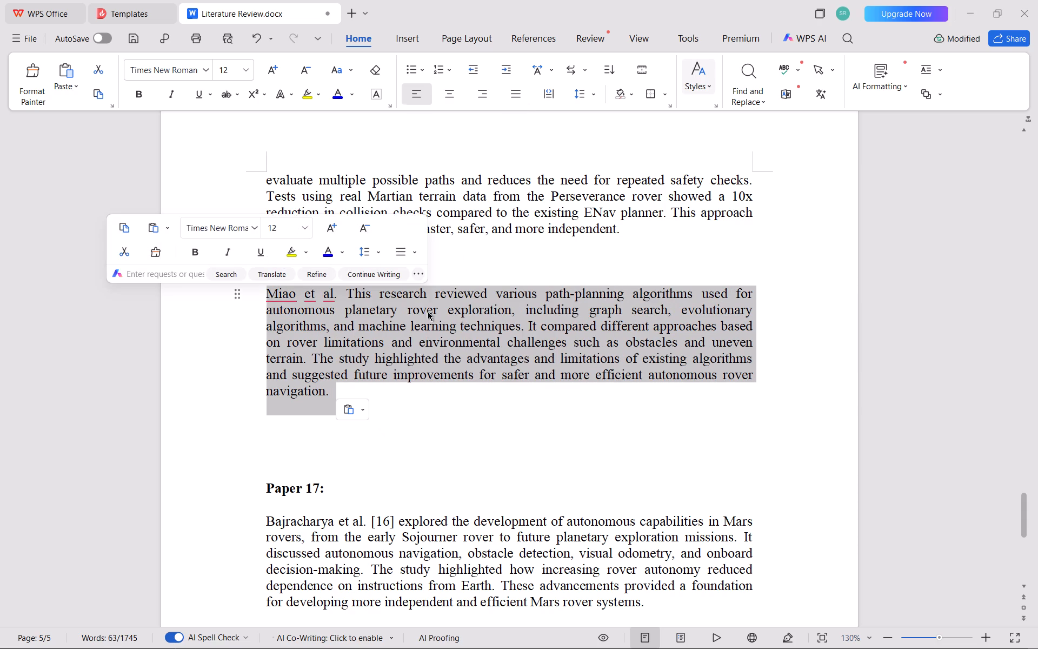
{"action": "left_click", "coordinate": [514, 399]}
Delete the empty lines between the Paper 16 paragraph and the Paper 17 heading.
{"action": "left_click", "coordinate": [380, 445]}
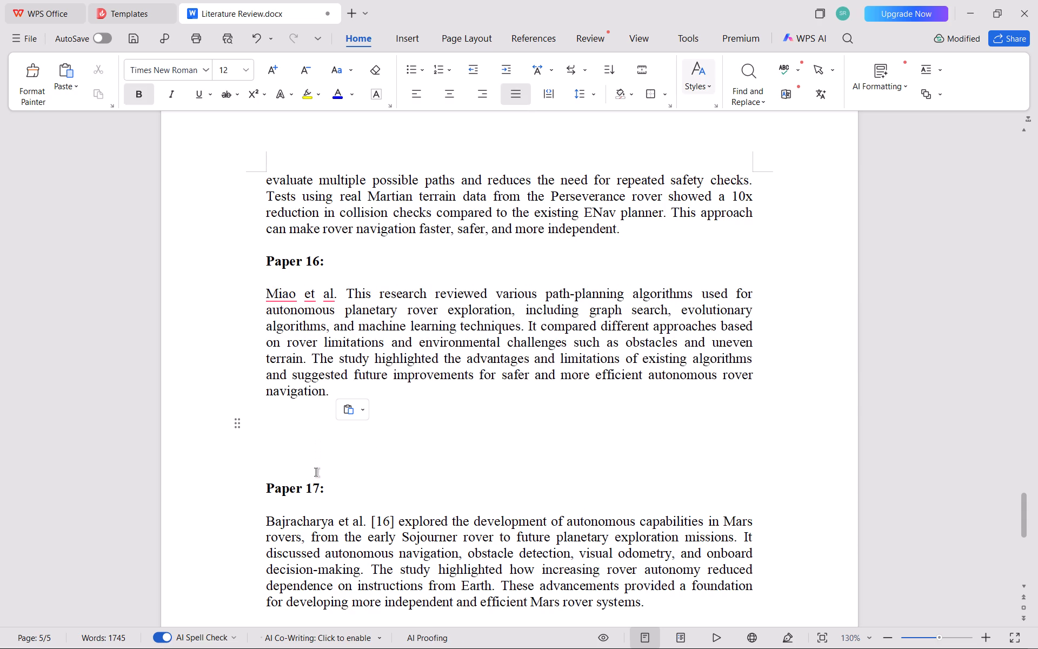
{"action": "left_click", "coordinate": [316, 475]}
{"action": "key", "text": "BackSpace"}
{"action": "key", "text": "BackSpace"}
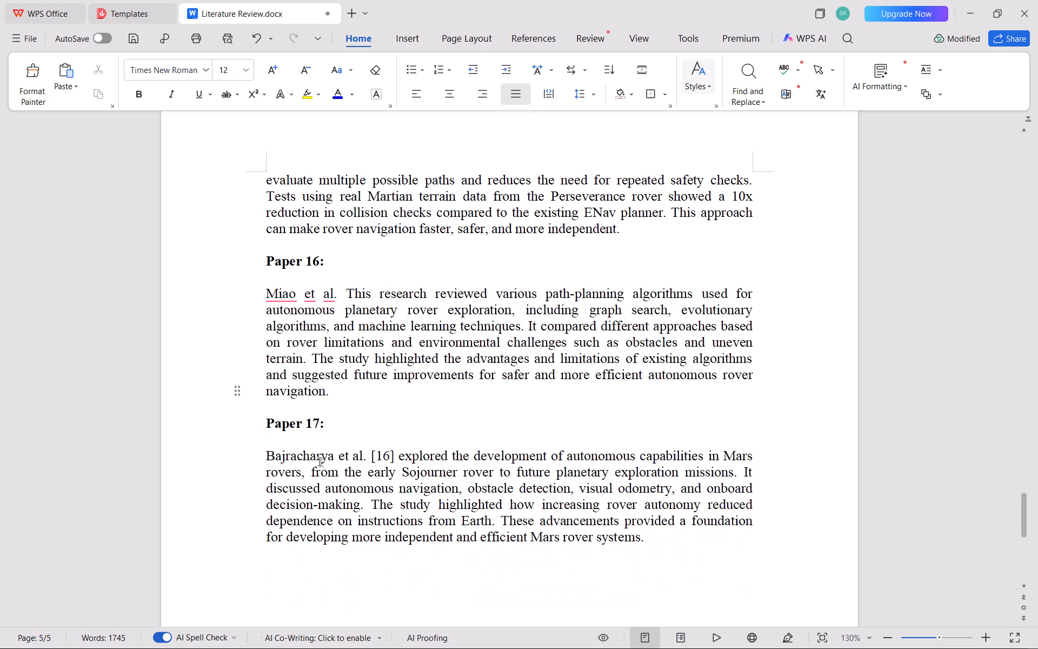
Insert the citation number [16] after "Miao et al." in the Paper 16 entry.
{"action": "left_click", "coordinate": [341, 293]}
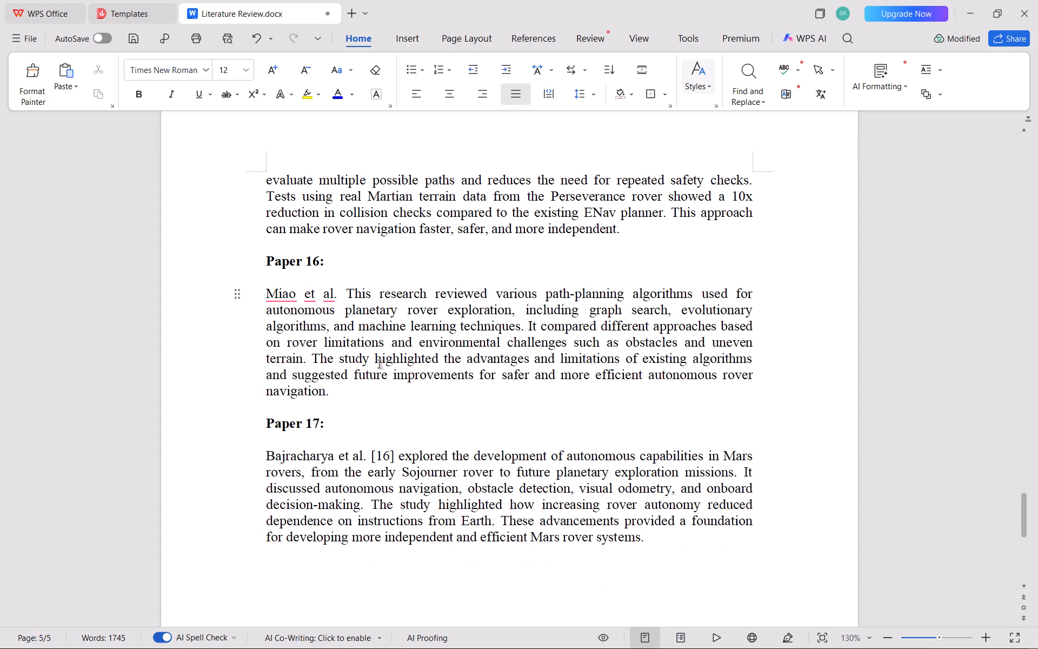
{"action": "key", "text": "Right"}
{"action": "type", "text": "[16"}
{"action": "type", "text": "]"}
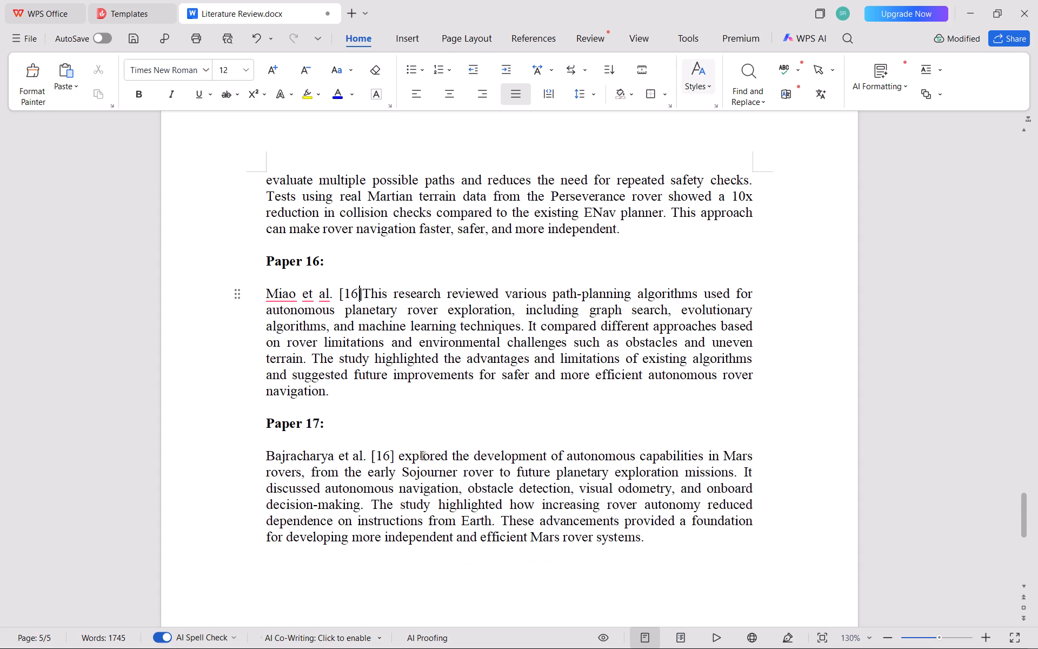
{"action": "key", "text": "space"}
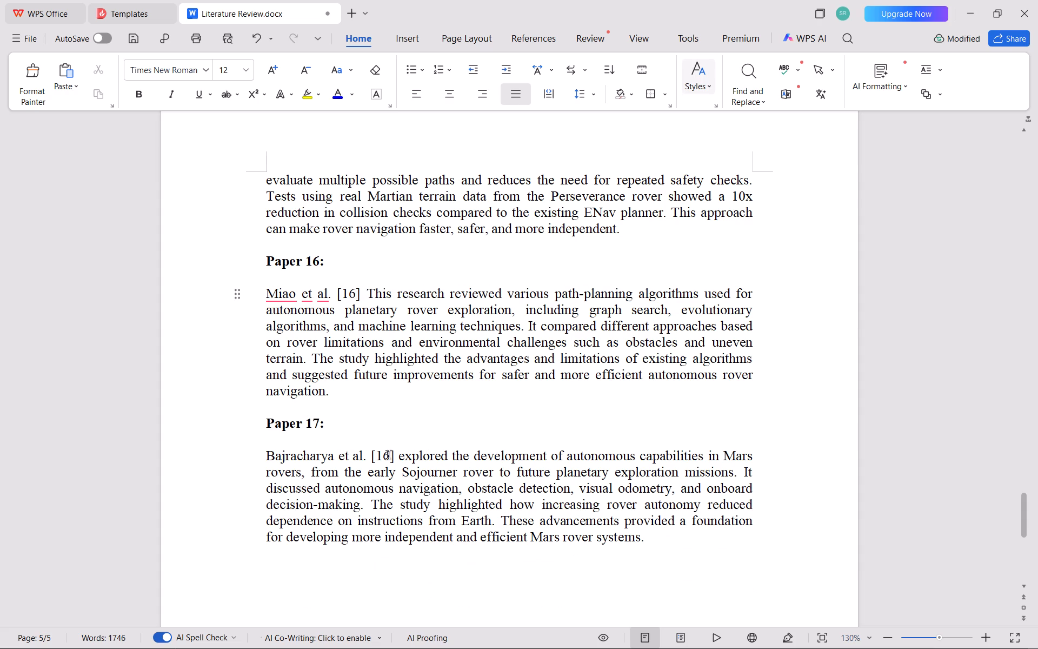
Change the citation number after "Bajracharya et al." in the Paper 17 entry to [17].
{"action": "left_click", "coordinate": [387, 454]}
{"action": "key", "text": "BackSpace"}
{"action": "key", "text": "7"}
Check the reference list, and switch to File Explorer to look through the PDFs in the 4th and 3rd research papers folders.
{"action": "left_click_drag", "start_coordinate": [1024, 507], "coordinate": [1000, 252]}
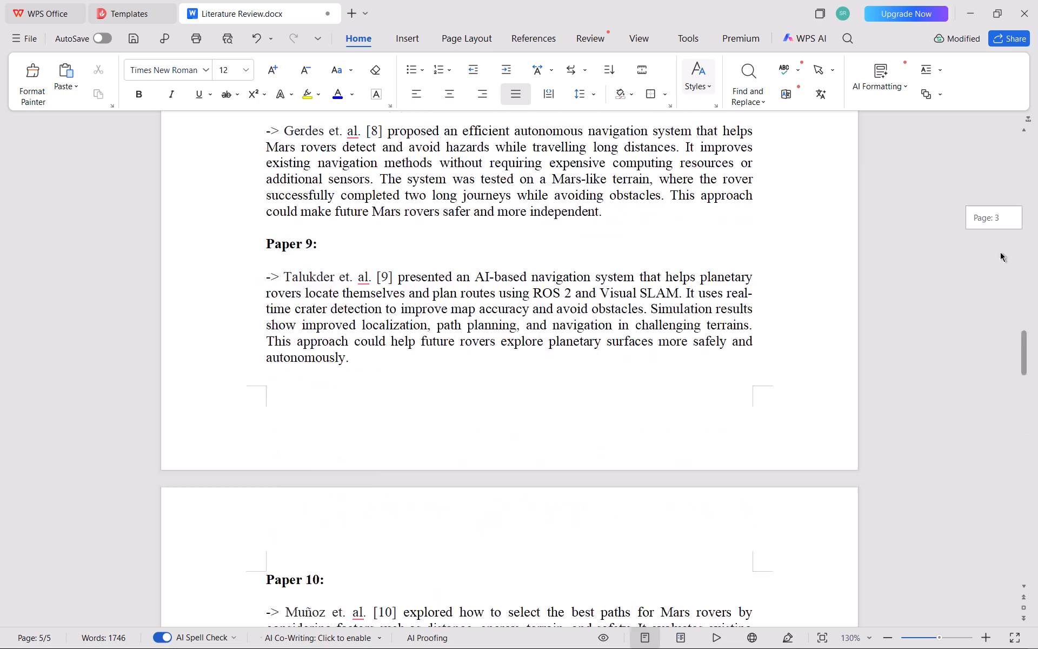
{"action": "left_click_drag", "start_coordinate": [1000, 252], "coordinate": [1015, 216]}
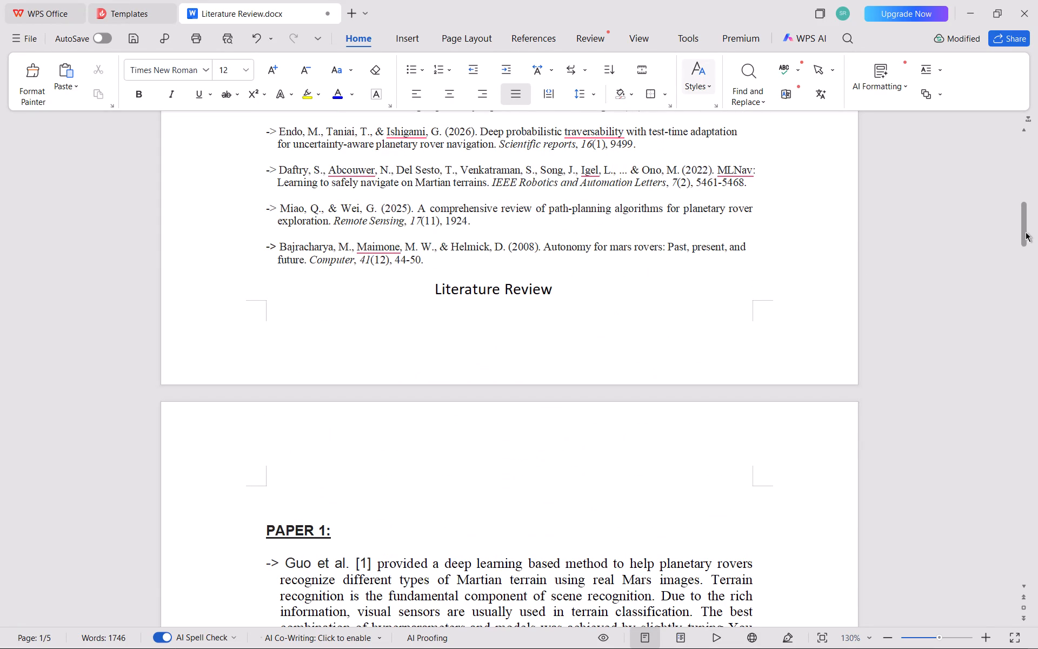
{"action": "key", "text": "alt+Tab"}
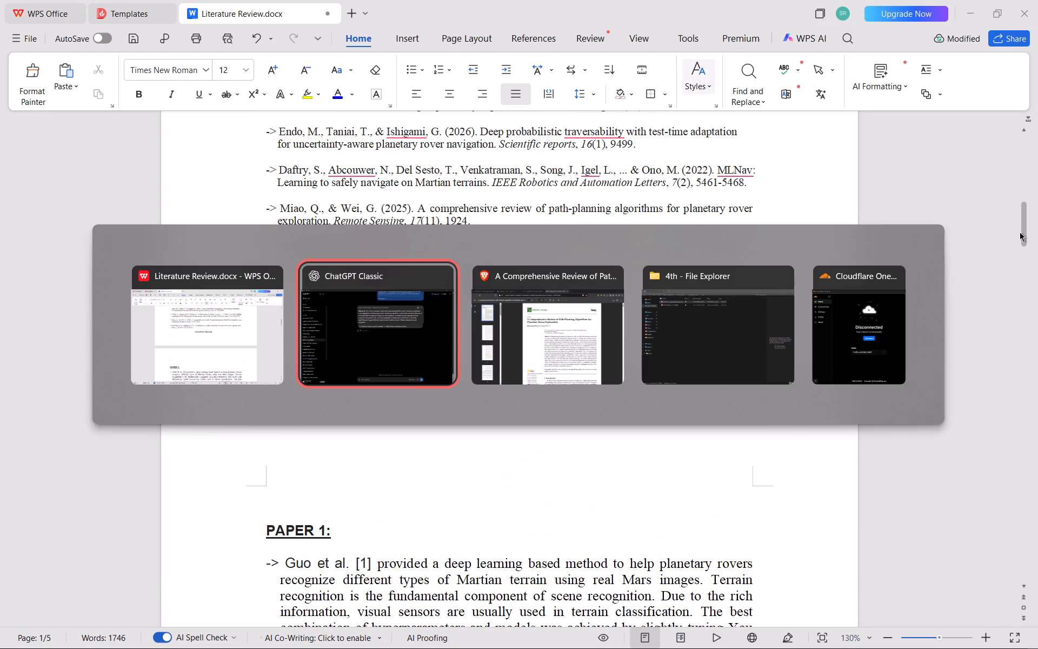
{"action": "left_click", "coordinate": [492, 369], "text": "alt"}
{"action": "key", "text": "alt+Tab"}
{"action": "left_click", "coordinate": [747, 364], "text": "alt"}
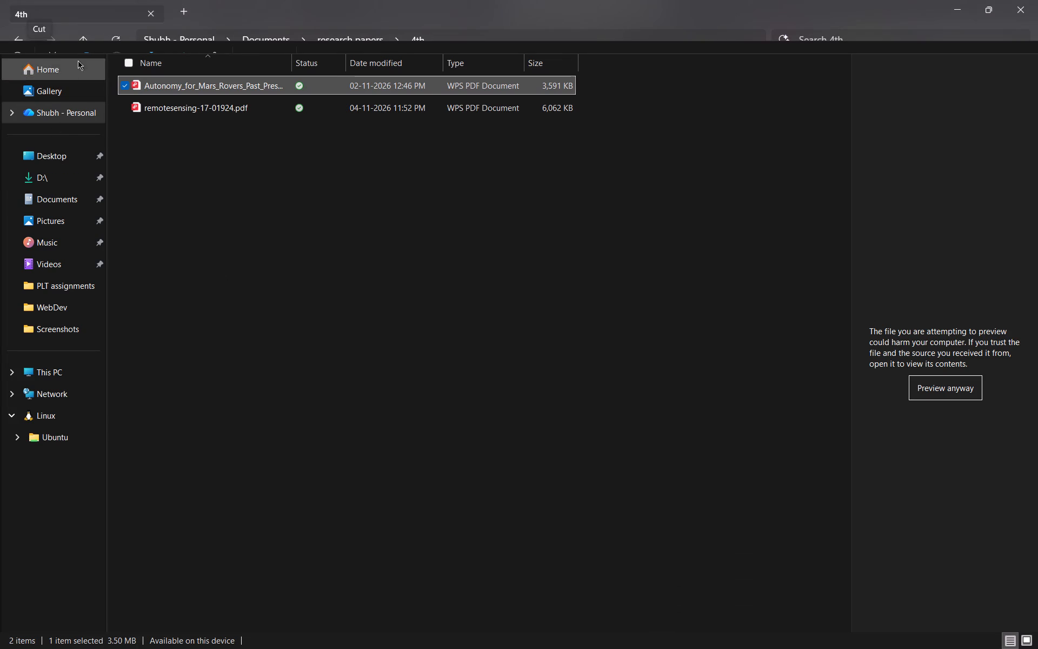
{"action": "left_click", "coordinate": [328, 33]}
{"action": "double_click", "coordinate": [212, 130]}
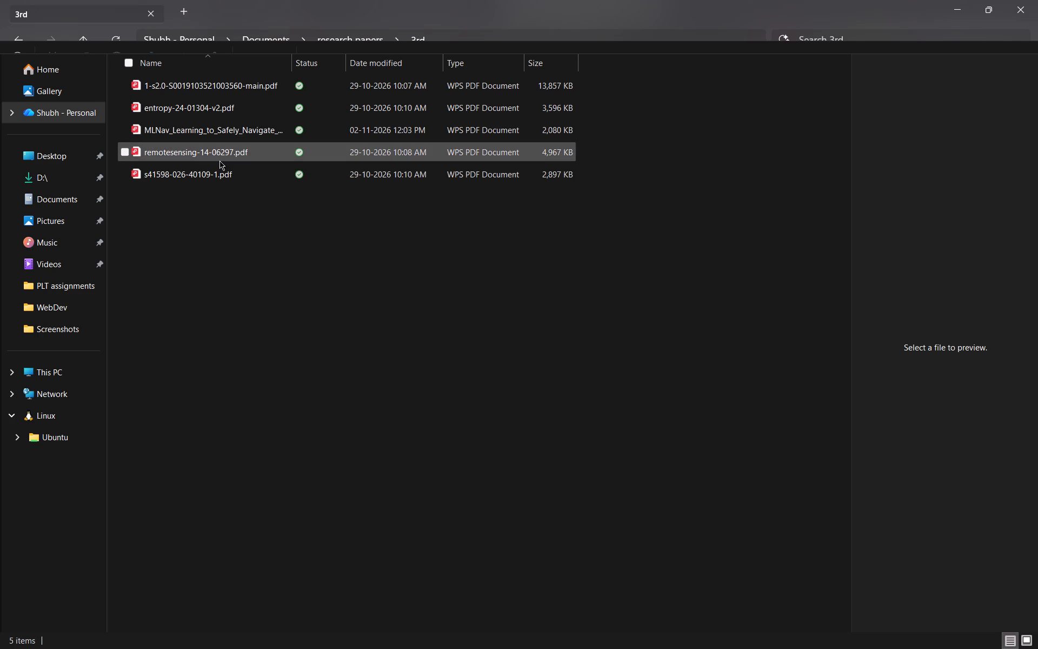
{"action": "left_click", "coordinate": [16, 37]}
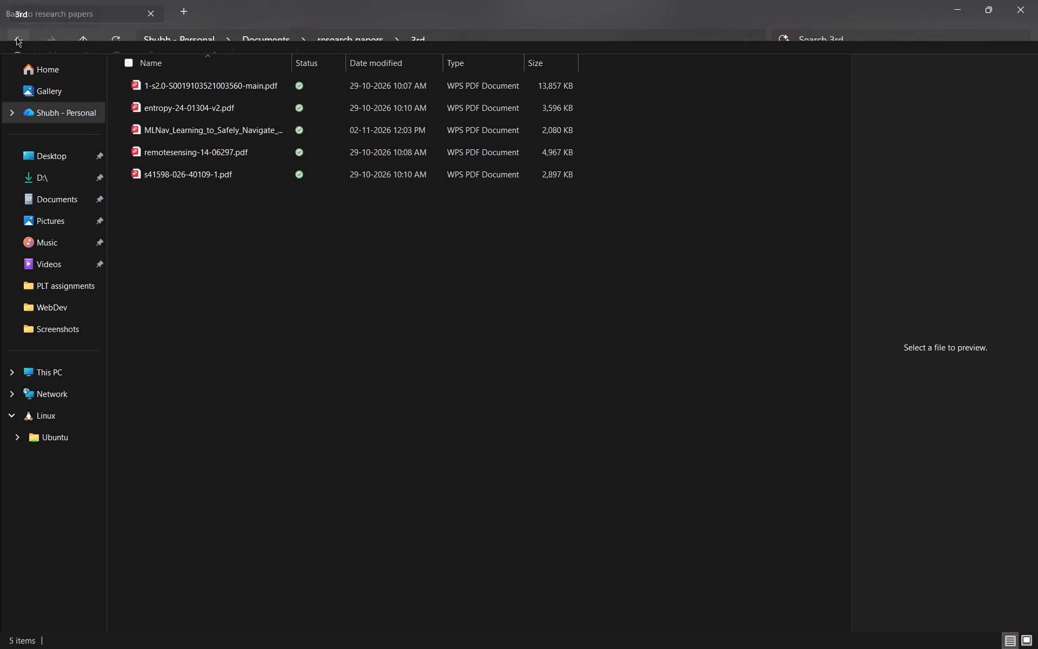
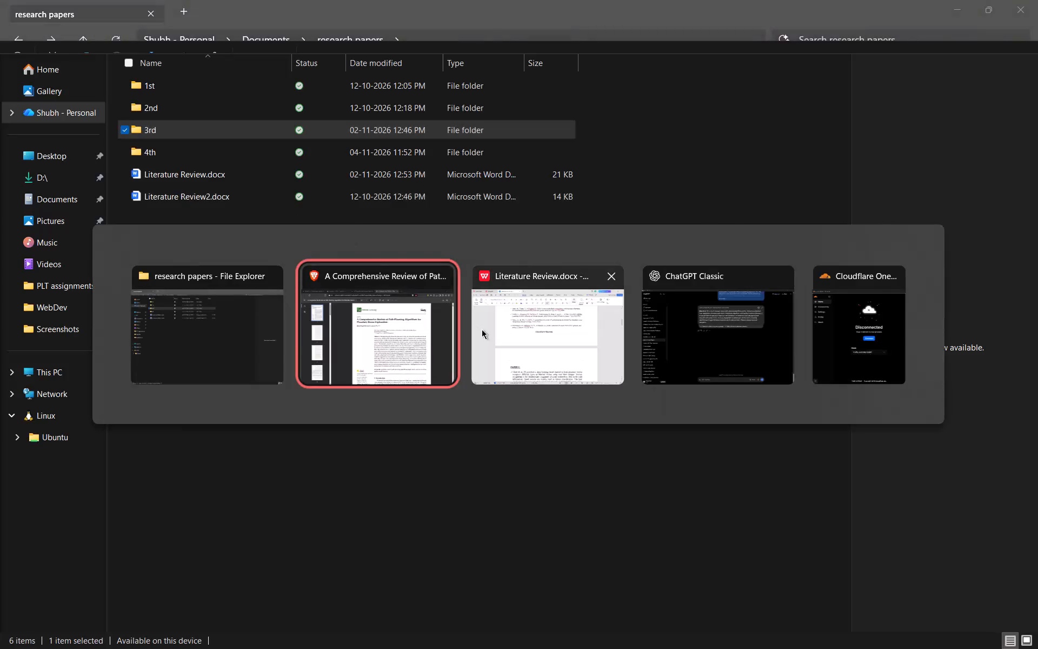
Return to the Literature Review and check the reference list against the paper entries, including the PDFs in the 4th folder.
{"action": "left_click", "coordinate": [498, 329], "text": "alt"}
{"action": "scroll", "coordinate": [504, 325], "scroll_direction": "up", "scroll_amount": 1}
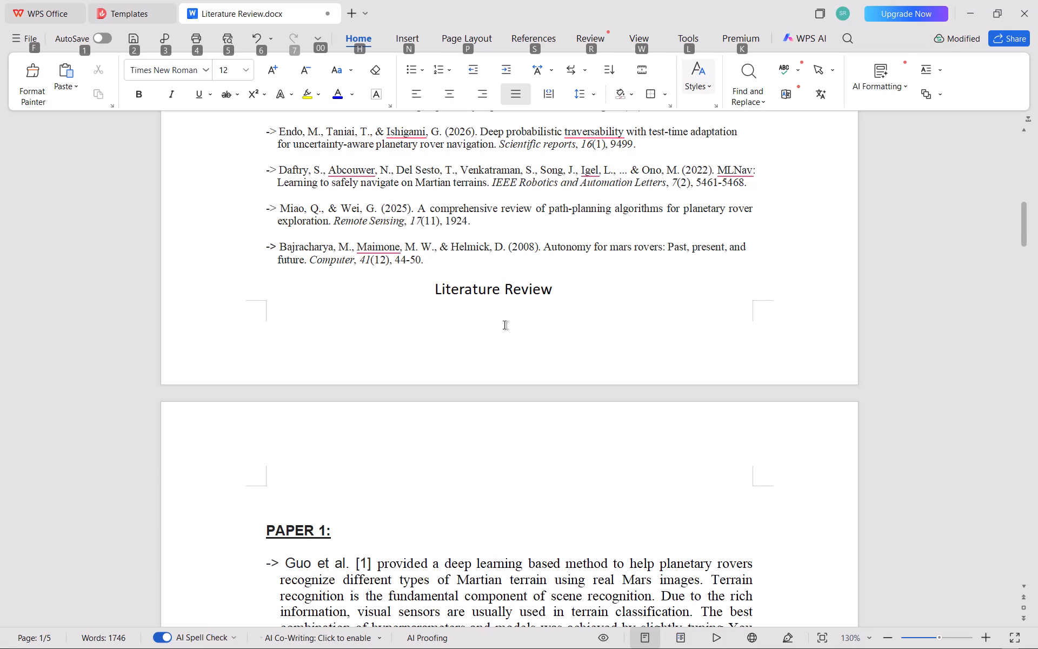
{"action": "scroll", "coordinate": [504, 325], "scroll_direction": "up", "scroll_amount": 3}
{"action": "scroll", "coordinate": [510, 325], "scroll_direction": "down", "scroll_amount": 6}
{"action": "left_click", "coordinate": [469, 478]}
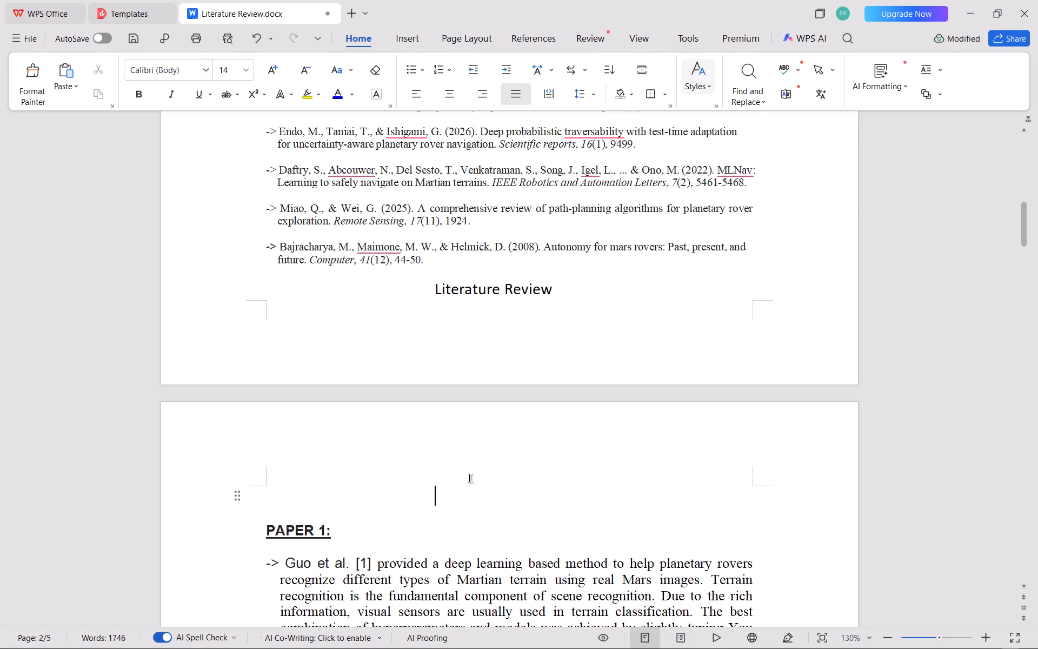
{"action": "scroll", "coordinate": [453, 395], "scroll_direction": "up", "scroll_amount": 4}
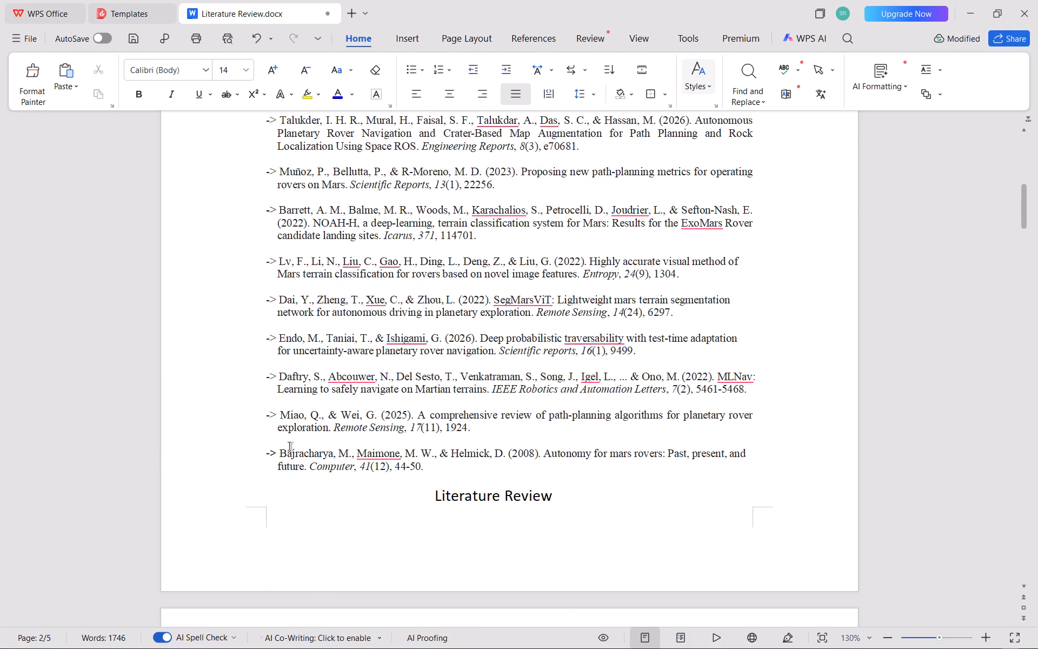
{"action": "scroll", "coordinate": [270, 440], "scroll_direction": "up", "scroll_amount": 12}
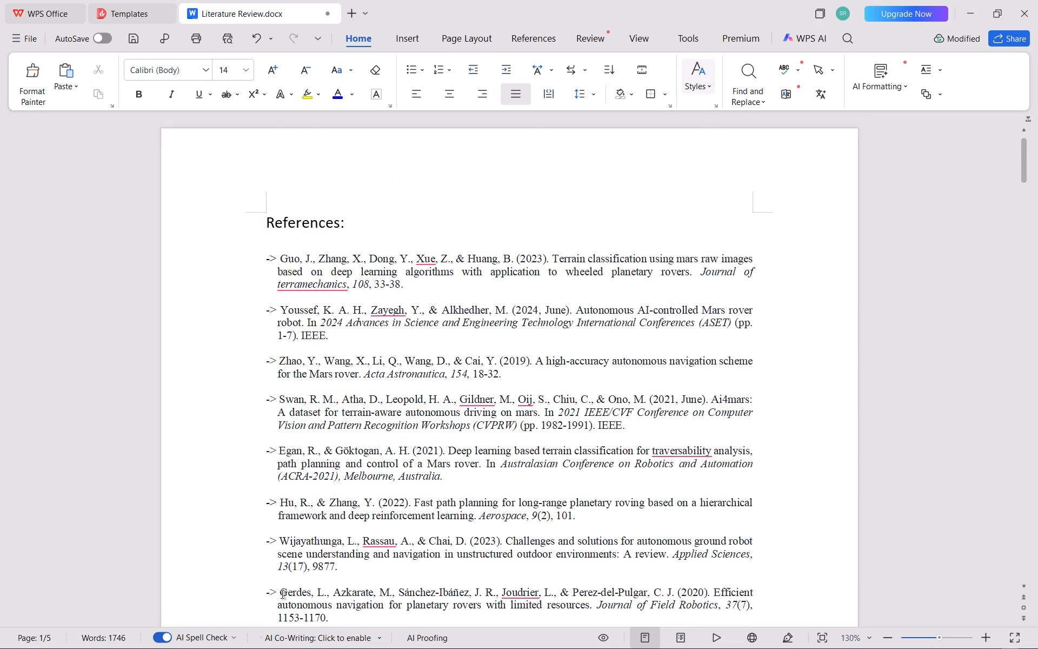
{"action": "scroll", "coordinate": [282, 594], "scroll_direction": "down", "scroll_amount": 6}
{"action": "scroll", "coordinate": [291, 462], "scroll_direction": "down", "scroll_amount": 1}
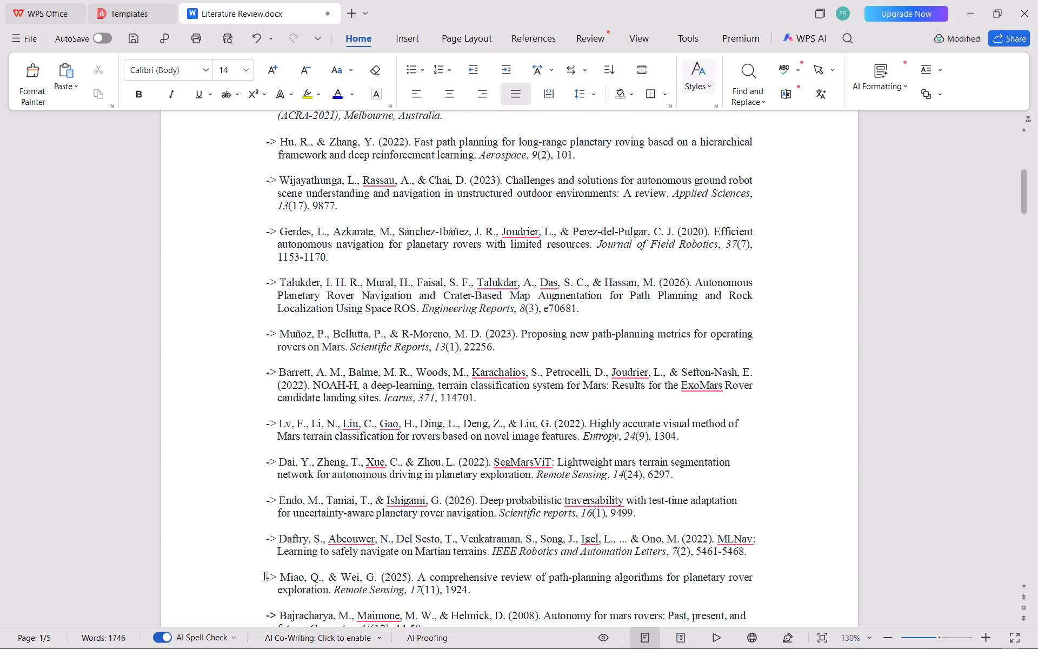
{"action": "scroll", "coordinate": [267, 611], "scroll_direction": "down", "scroll_amount": 1}
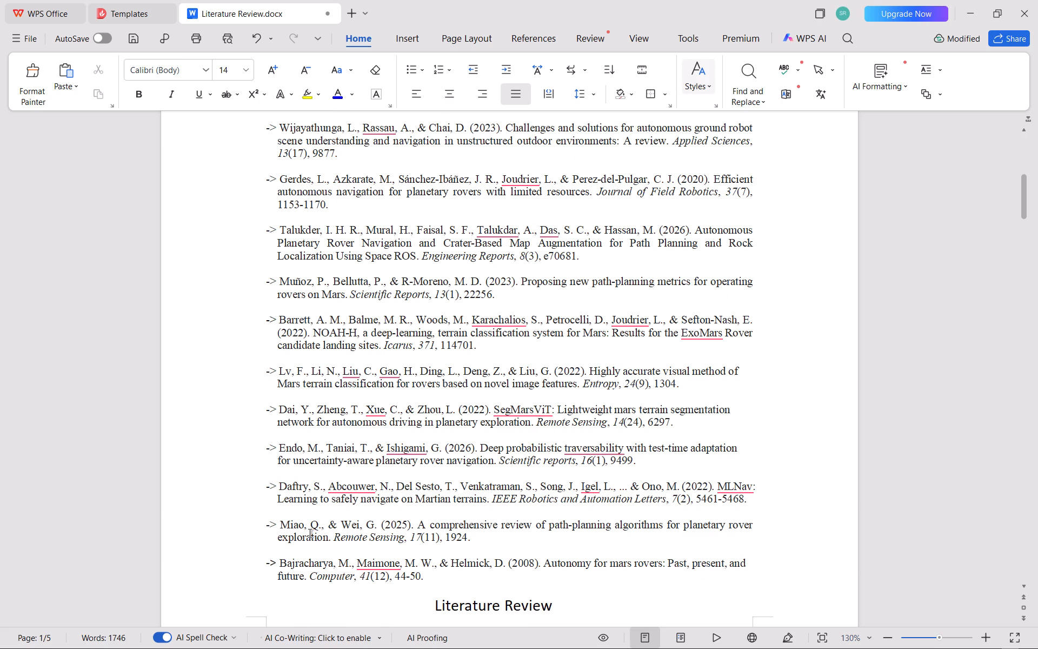
{"action": "scroll", "coordinate": [317, 512], "scroll_direction": "down", "scroll_amount": 11}
{"action": "scroll", "coordinate": [319, 489], "scroll_direction": "down", "scroll_amount": 20}
{"action": "scroll", "coordinate": [319, 489], "scroll_direction": "down", "scroll_amount": 17}
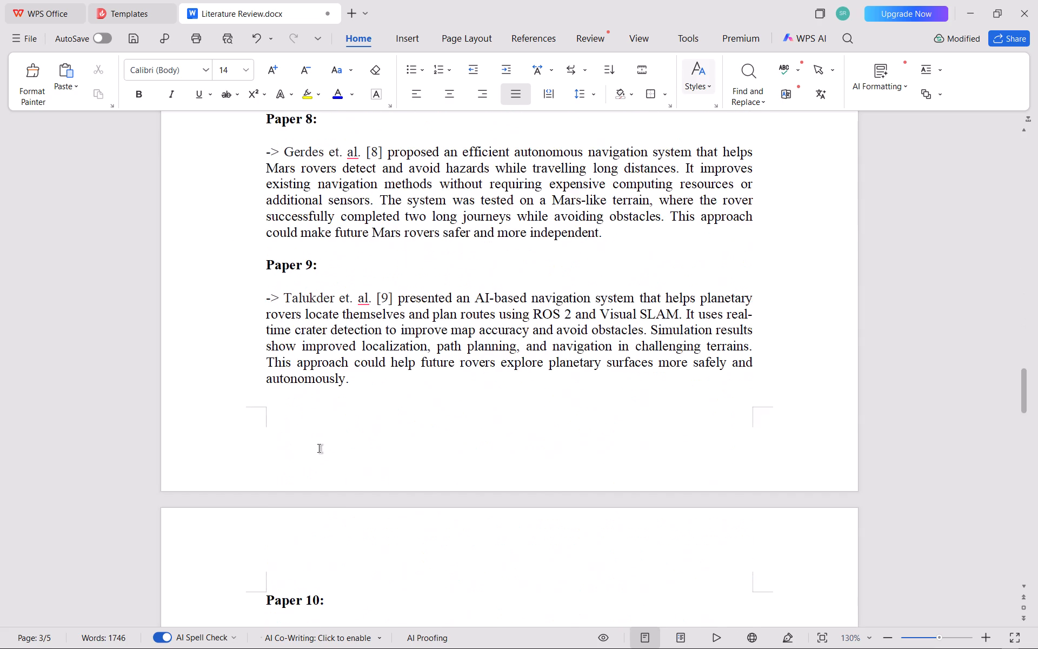
{"action": "scroll", "coordinate": [319, 448], "scroll_direction": "down", "scroll_amount": 19}
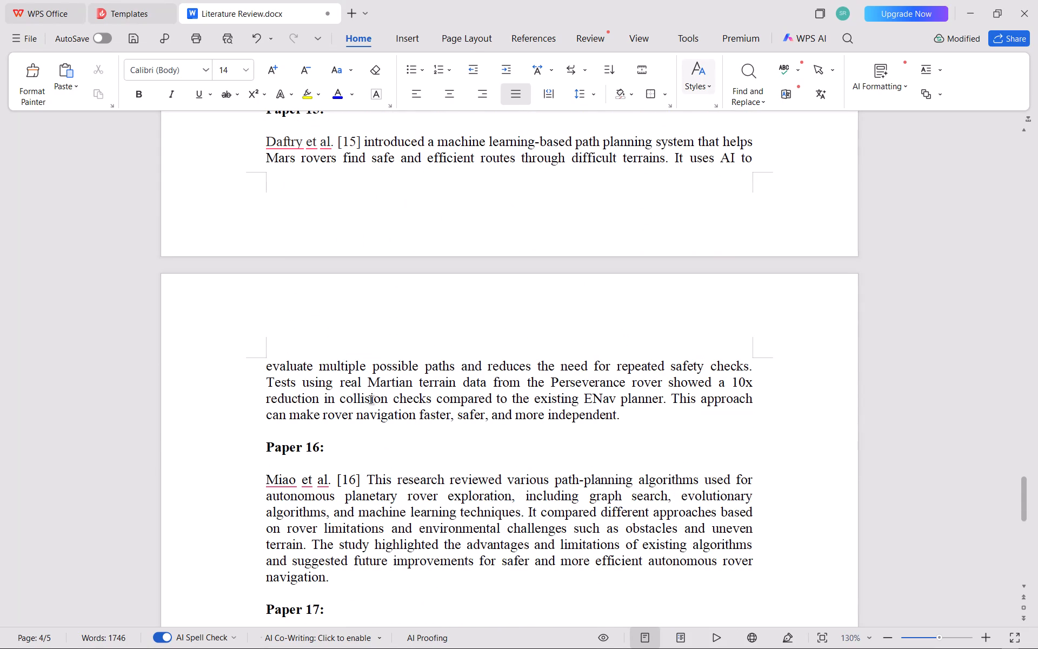
{"action": "key", "text": "alt+Tab"}
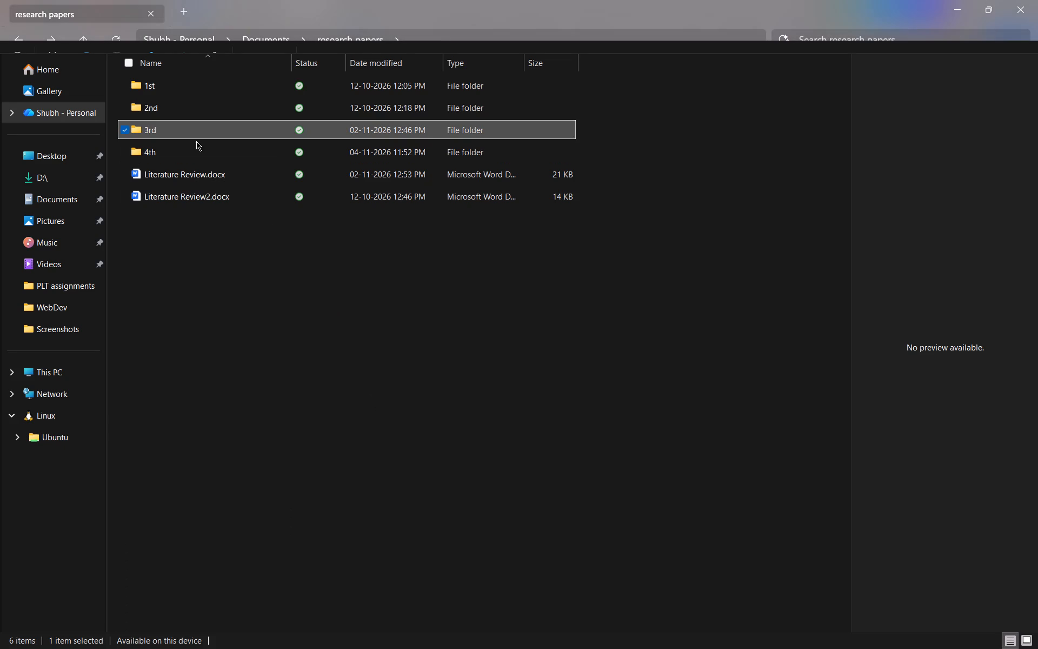
{"action": "double_click", "coordinate": [192, 150]}
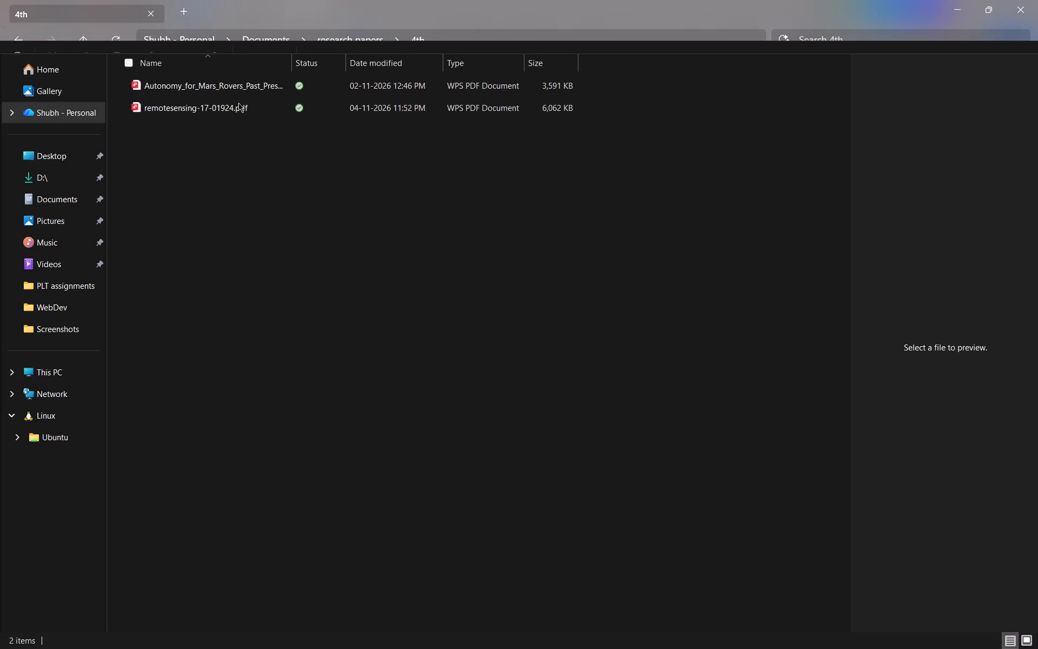
Add a new empty line after the Paper 17 paragraph in the Literature Review.
{"action": "key", "text": "alt+Tab"}
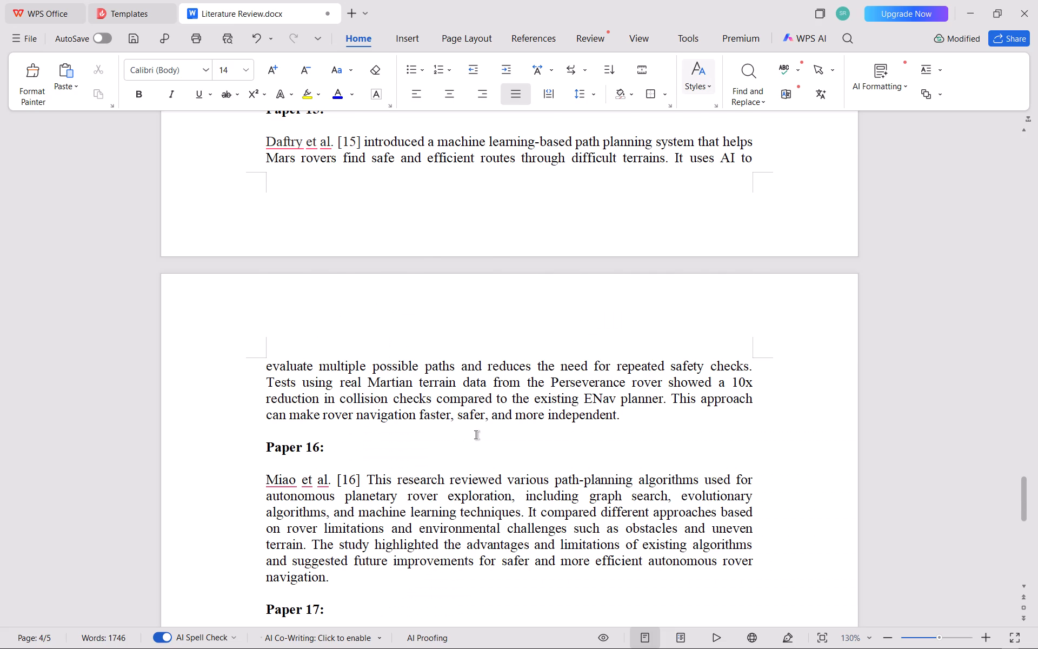
{"action": "scroll", "coordinate": [476, 435], "scroll_direction": "down", "scroll_amount": 6}
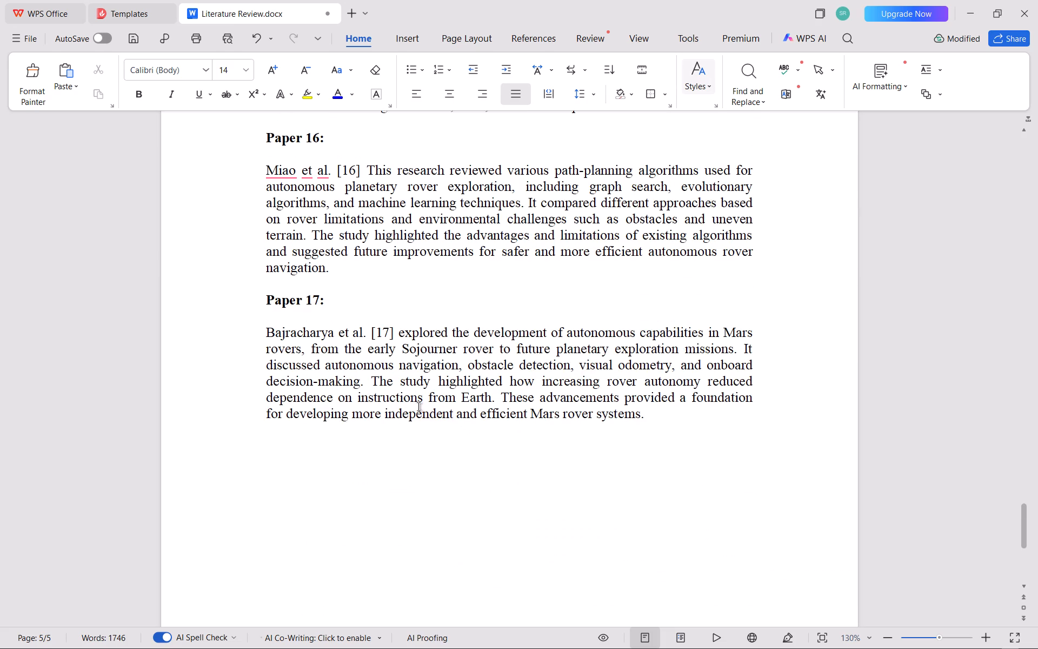
{"action": "left_click", "coordinate": [657, 433]}
{"action": "key", "text": "Return"}
Switch to the Brave browser and close the PDF page of the path-planning algorithms review.
{"action": "key", "text": "alt+Tab"}
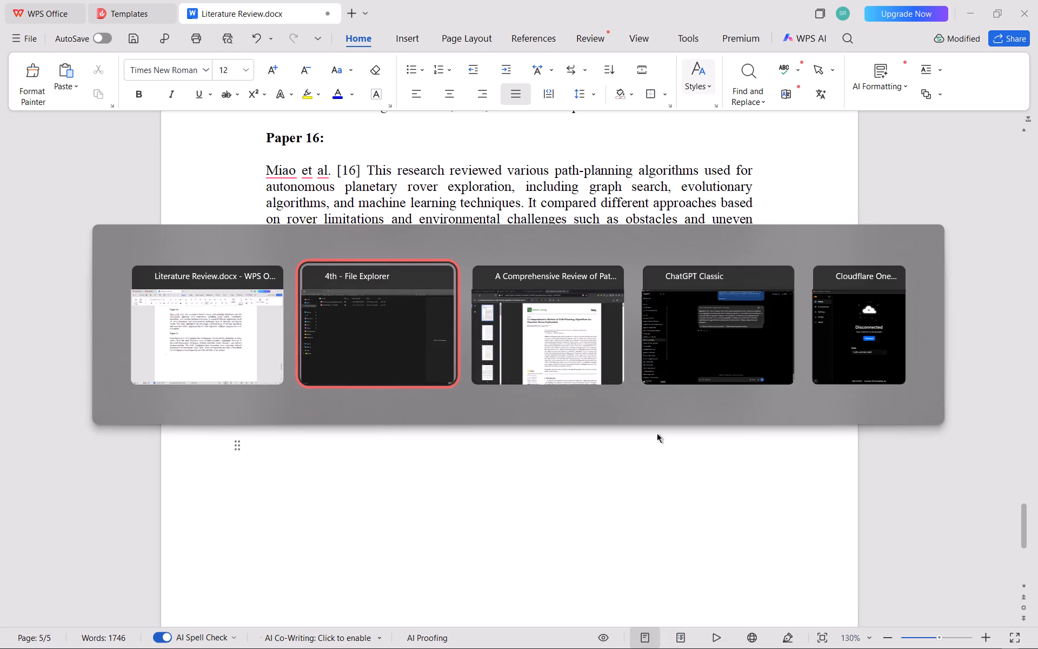
{"action": "left_click", "coordinate": [473, 307], "text": "alt"}
{"action": "middle_click", "coordinate": [595, 17]}
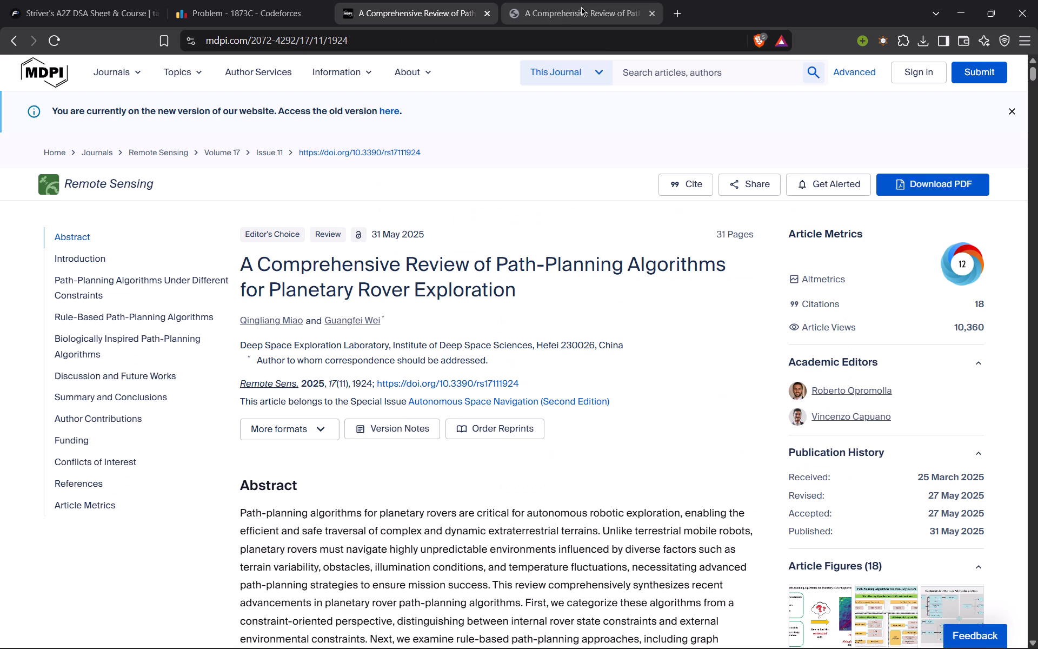
{"action": "key", "text": "alt+Tab"}
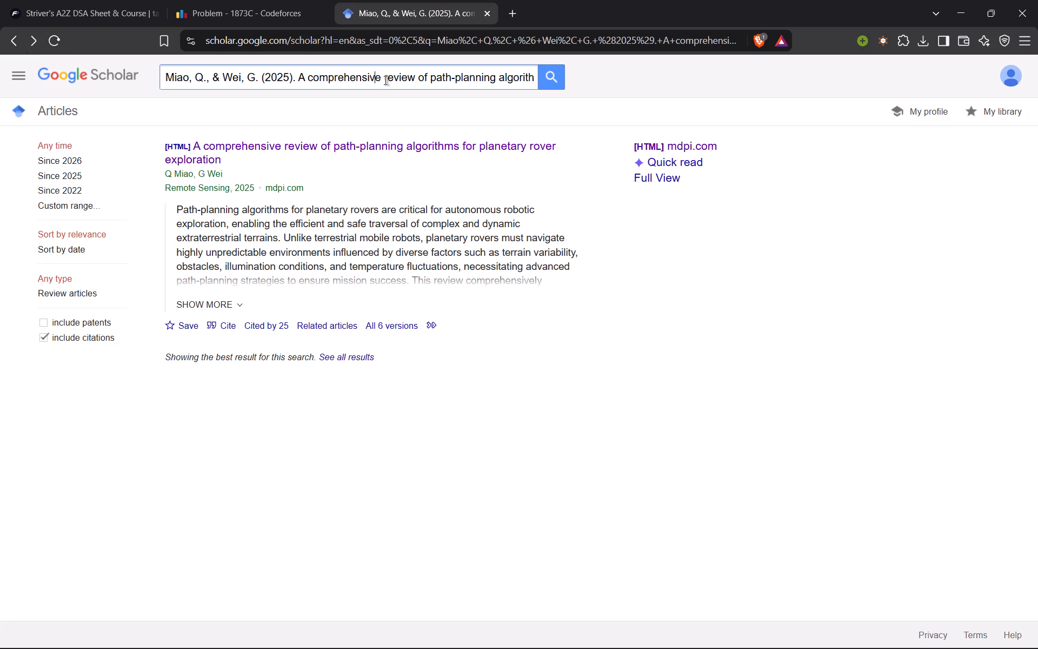
{"action": "key", "text": "ctrl+a"}
{"action": "key", "text": "ctrl+v"}
{"action": "key", "text": "Return"}
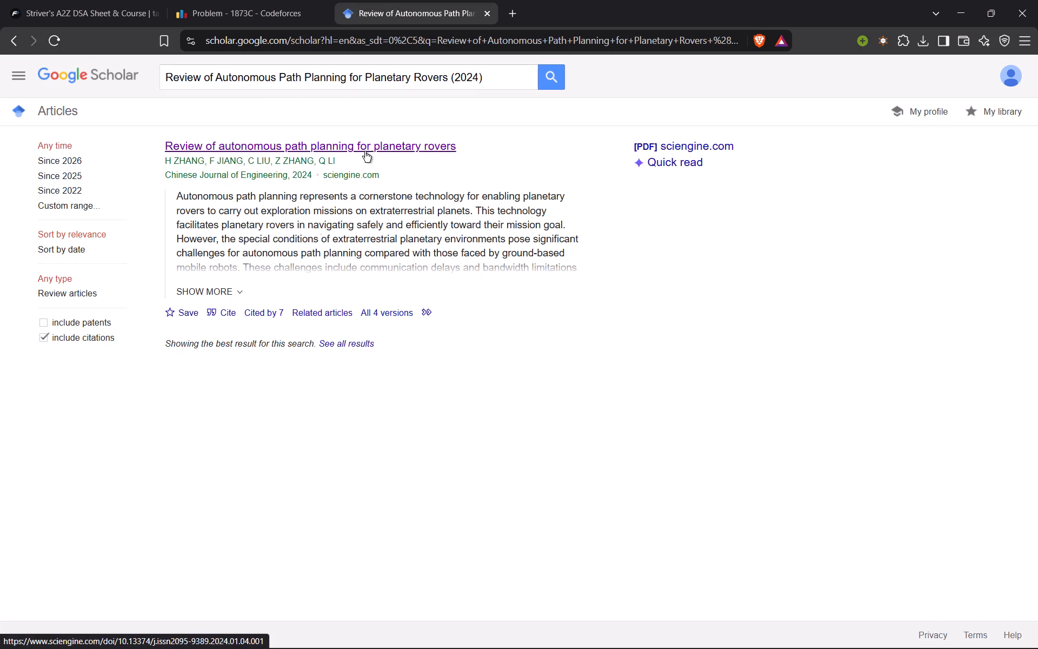
Open the citation formats of the found planetary rovers review and select its whole APA citation.
{"action": "left_click", "coordinate": [223, 313]}
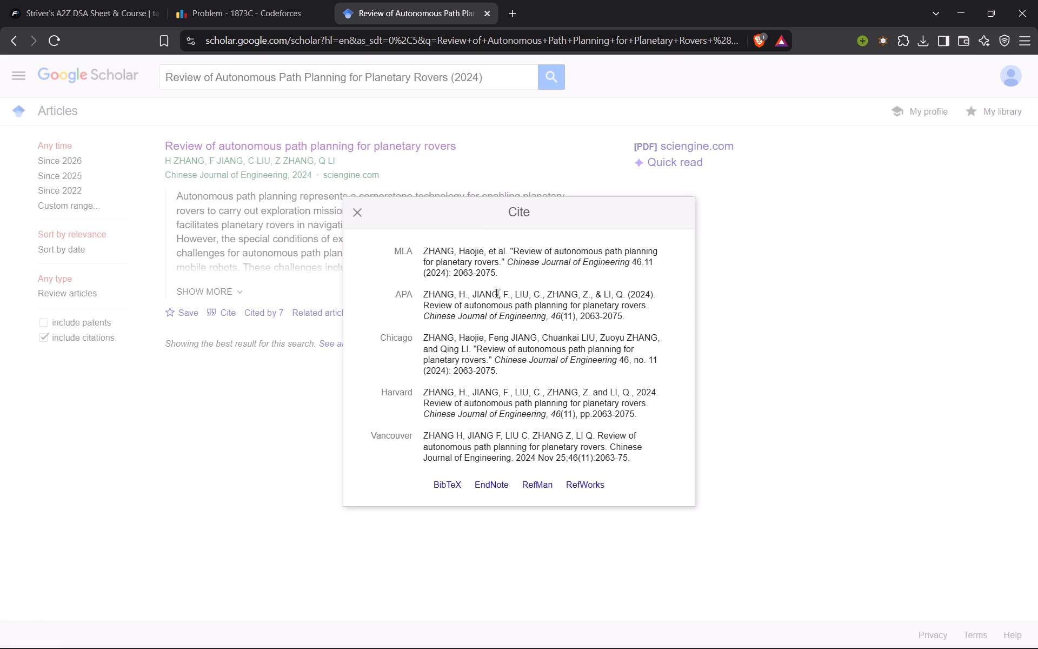
{"action": "left_click", "coordinate": [496, 293]}
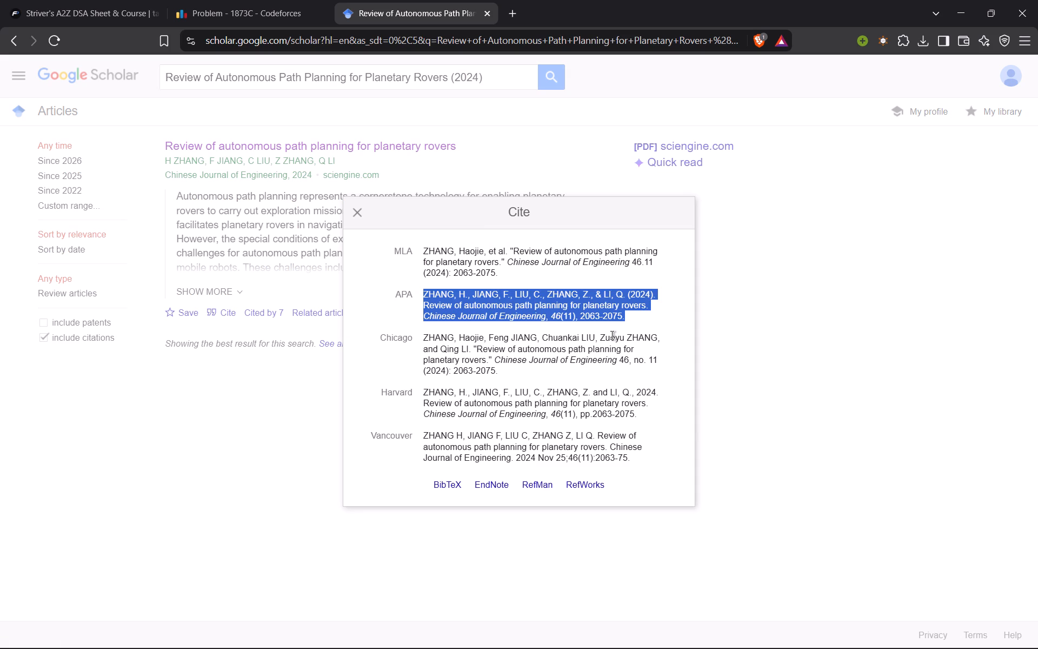
Switch to WPS Office and add a "->" entry after the Bajracharya reference, pasting "Review of Autonomous Path Planning for Planetary Rovers (2024)".
{"action": "key", "text": "alt+Tab"}
{"action": "left_click", "coordinate": [573, 312], "text": "alt"}
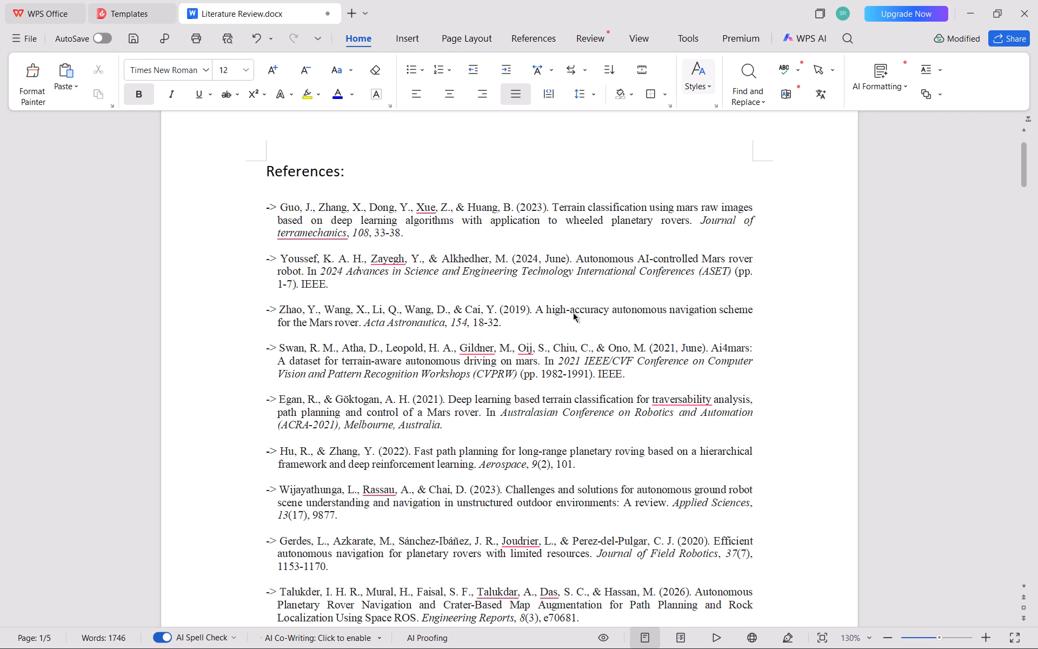
{"action": "scroll", "coordinate": [595, 369], "scroll_direction": "up", "scroll_amount": 3}
{"action": "scroll", "coordinate": [595, 369], "scroll_direction": "down", "scroll_amount": 4}
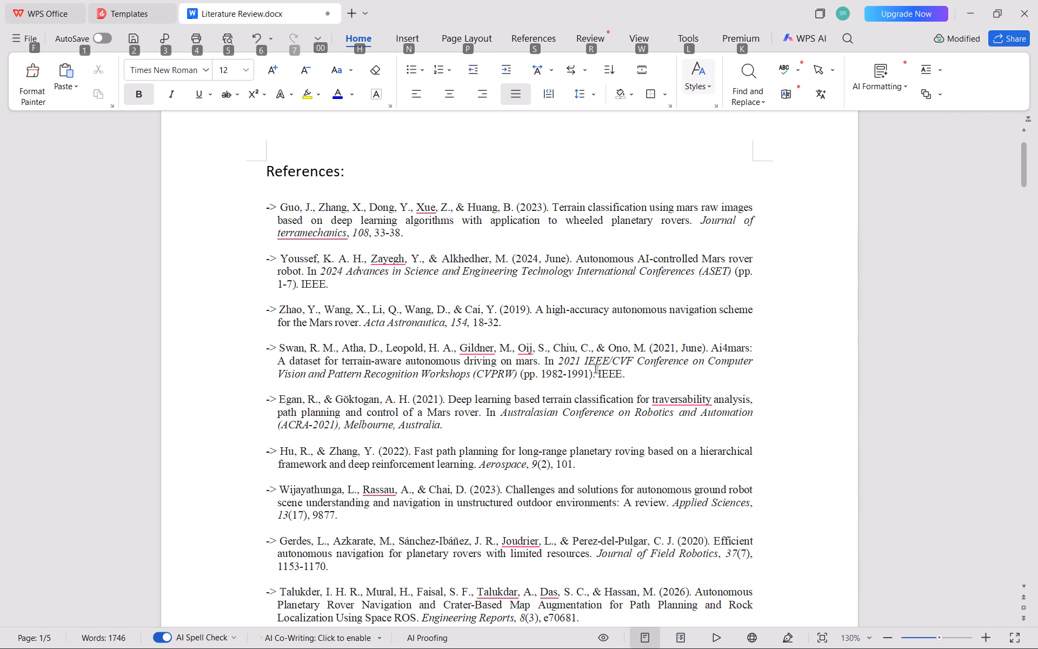
{"action": "left_click", "coordinate": [600, 367]}
{"action": "scroll", "coordinate": [600, 367], "scroll_direction": "down", "scroll_amount": 3}
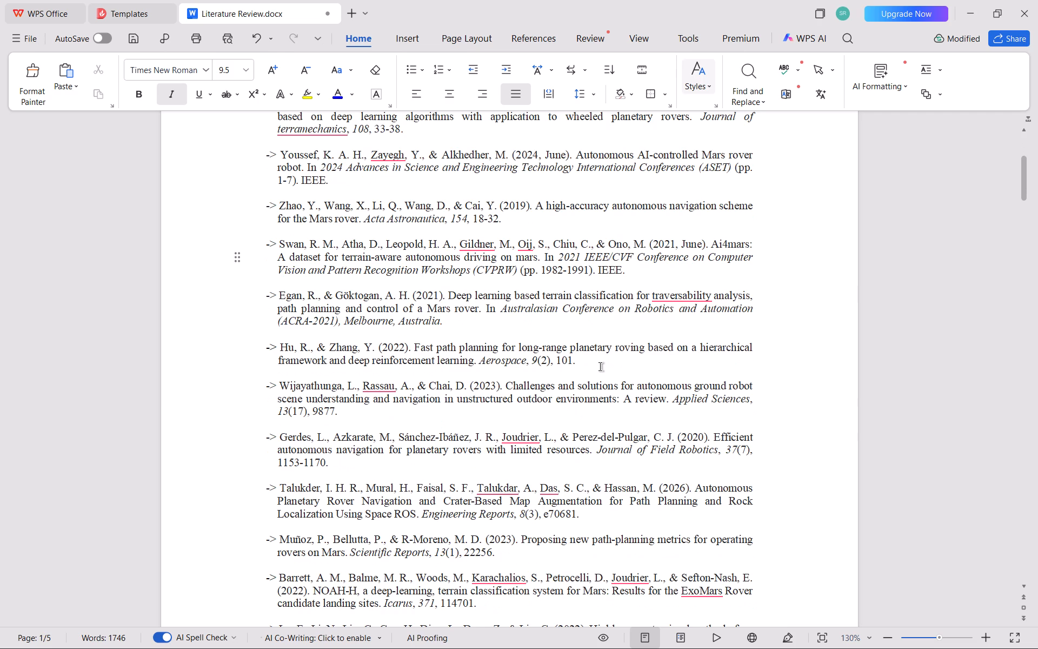
{"action": "scroll", "coordinate": [600, 367], "scroll_direction": "down", "scroll_amount": 6}
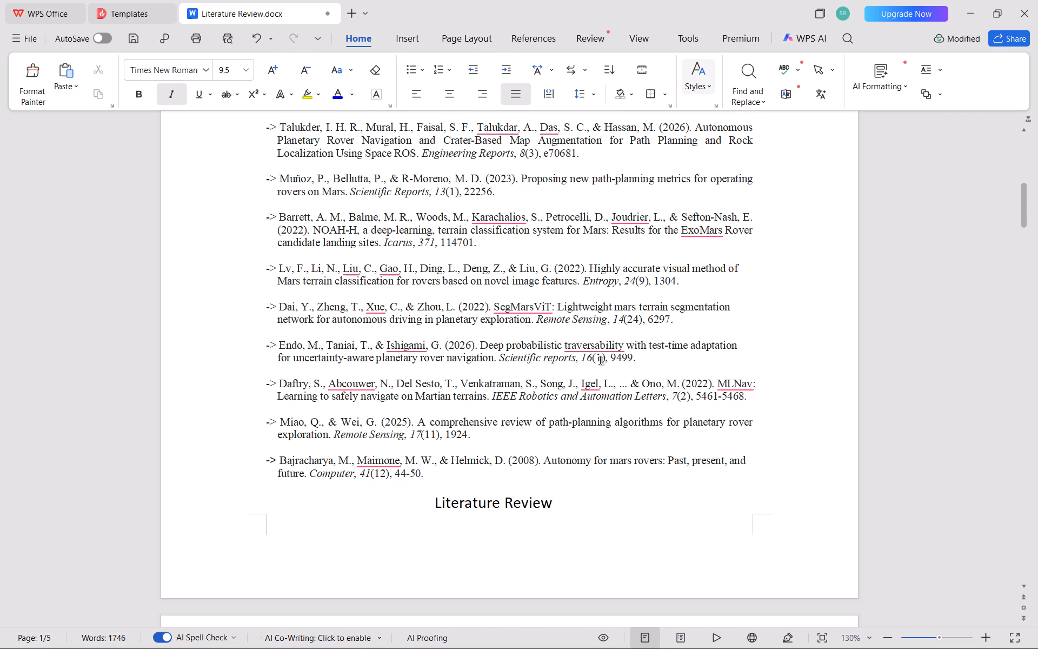
{"action": "left_click", "coordinate": [450, 479]}
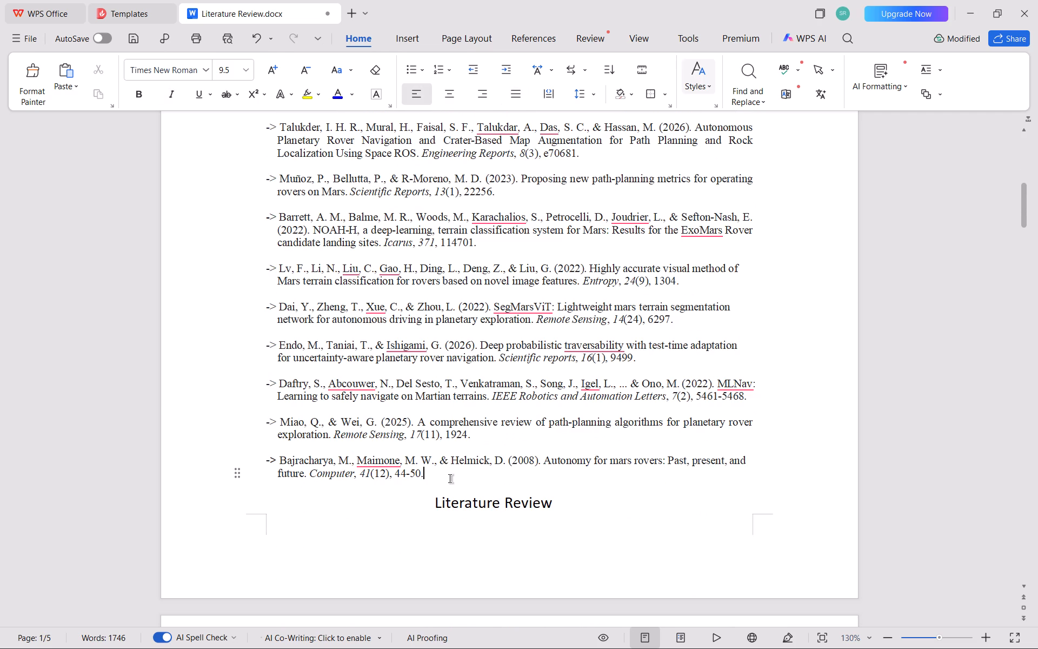
{"action": "key", "text": "Return"}
{"action": "key", "text": "minus"}
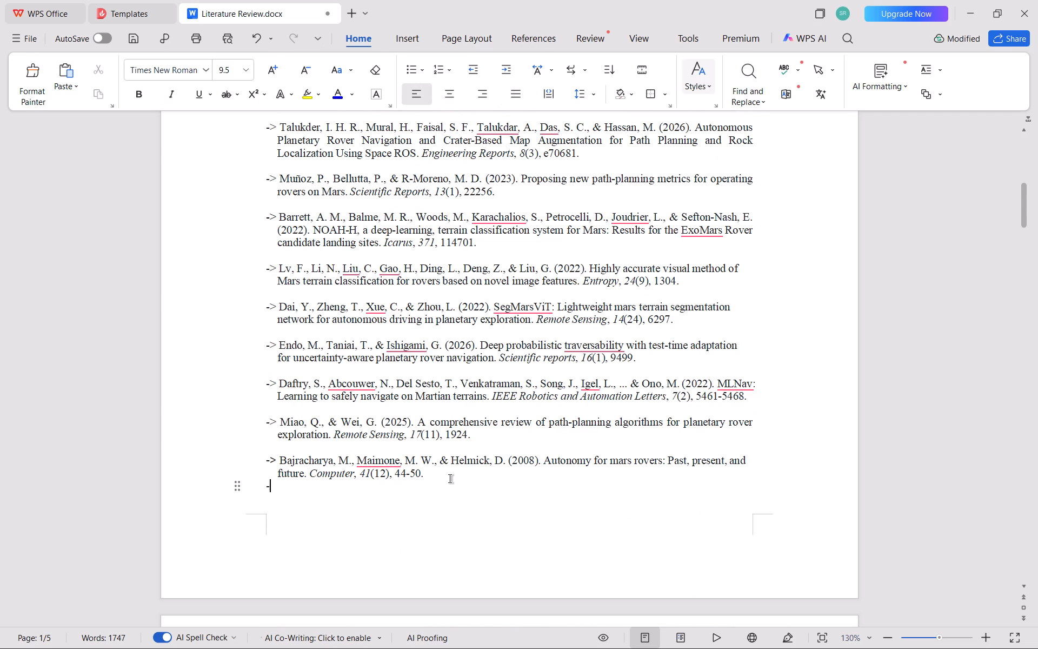
{"action": "key", "text": "BackSpace"}
{"action": "key", "text": "Return"}
{"action": "type", "text": "-?"}
{"action": "key", "text": "BackSpace"}
{"action": "key", "text": "shift+greater"}
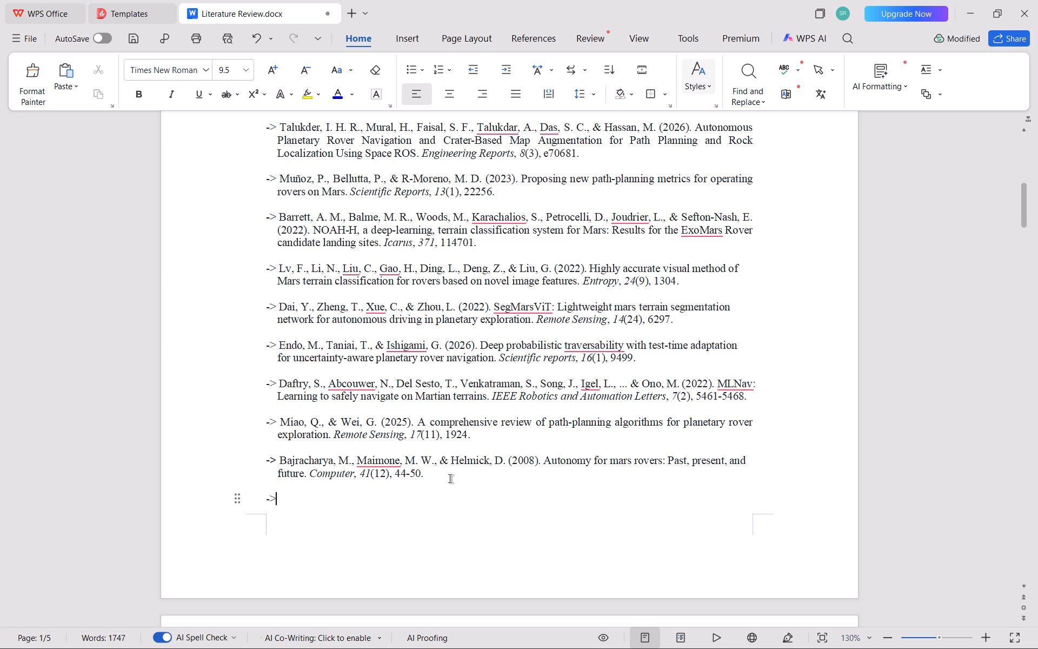
{"action": "key", "text": "space"}
{"action": "key", "text": "ctrl+v"}
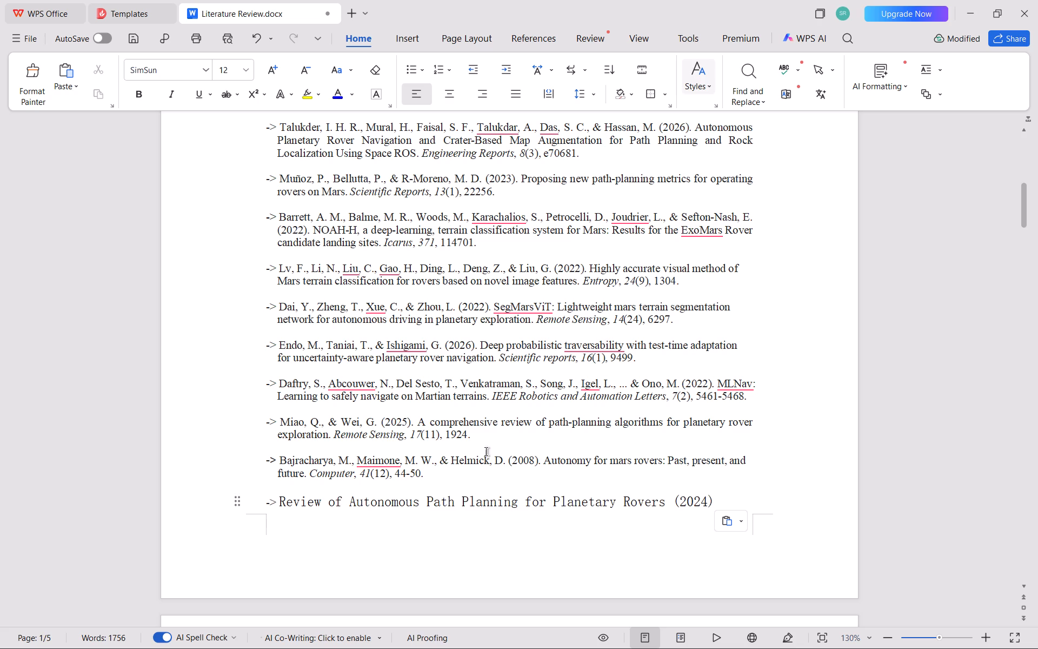
Format the pasted title in the new last reference entry as Times New Roman, size 9.5.
{"action": "left_click_drag", "start_coordinate": [486, 448], "coordinate": [435, 453]}
{"action": "left_click_drag", "start_coordinate": [477, 462], "coordinate": [438, 463]}
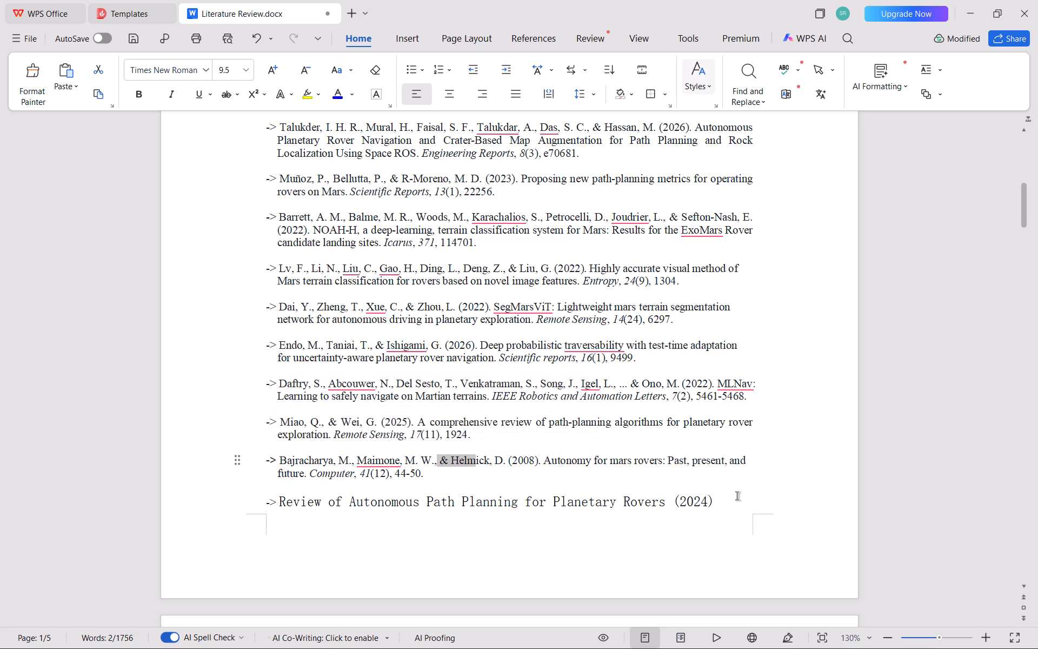
{"action": "left_click", "coordinate": [737, 496]}
{"action": "left_click_drag", "start_coordinate": [728, 503], "coordinate": [276, 502]}
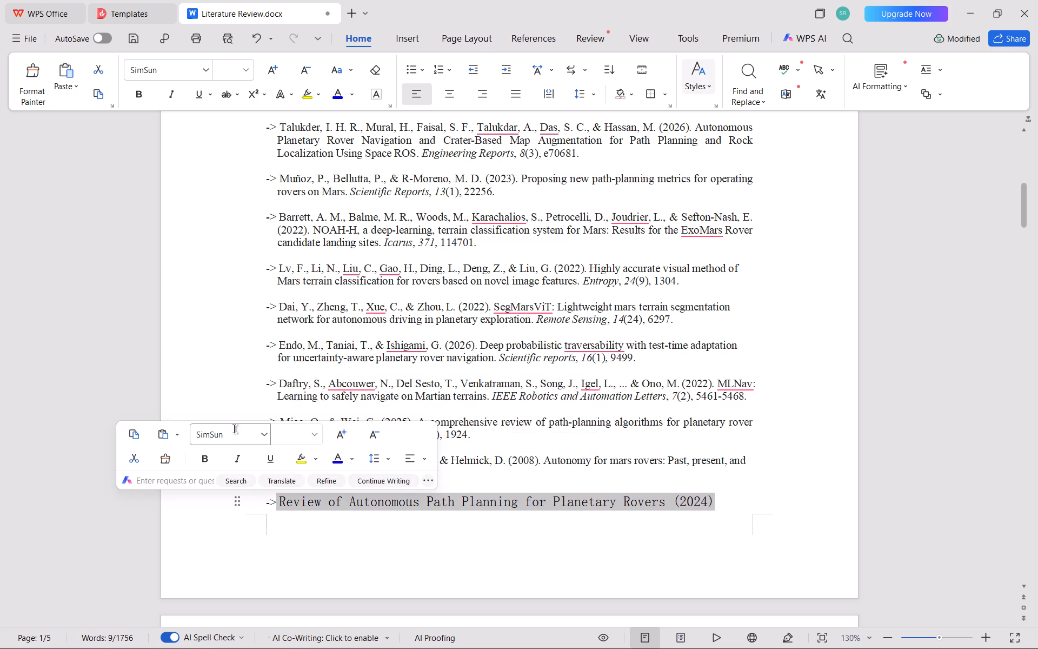
{"action": "left_click", "coordinate": [234, 432]}
{"action": "type", "text": "times"}
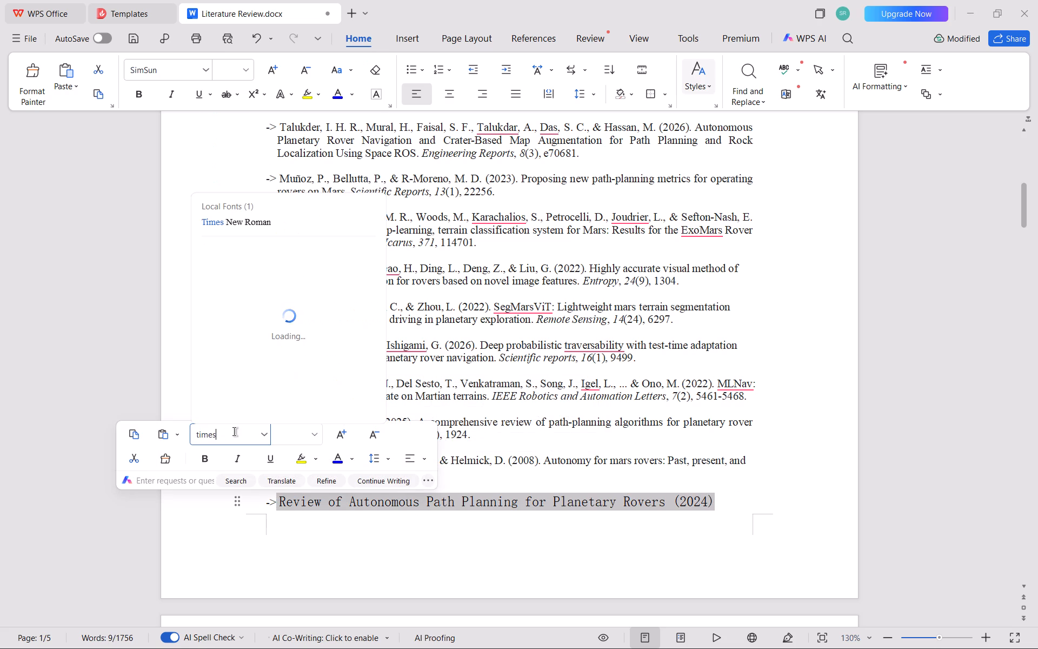
{"action": "left_click", "coordinate": [236, 222]}
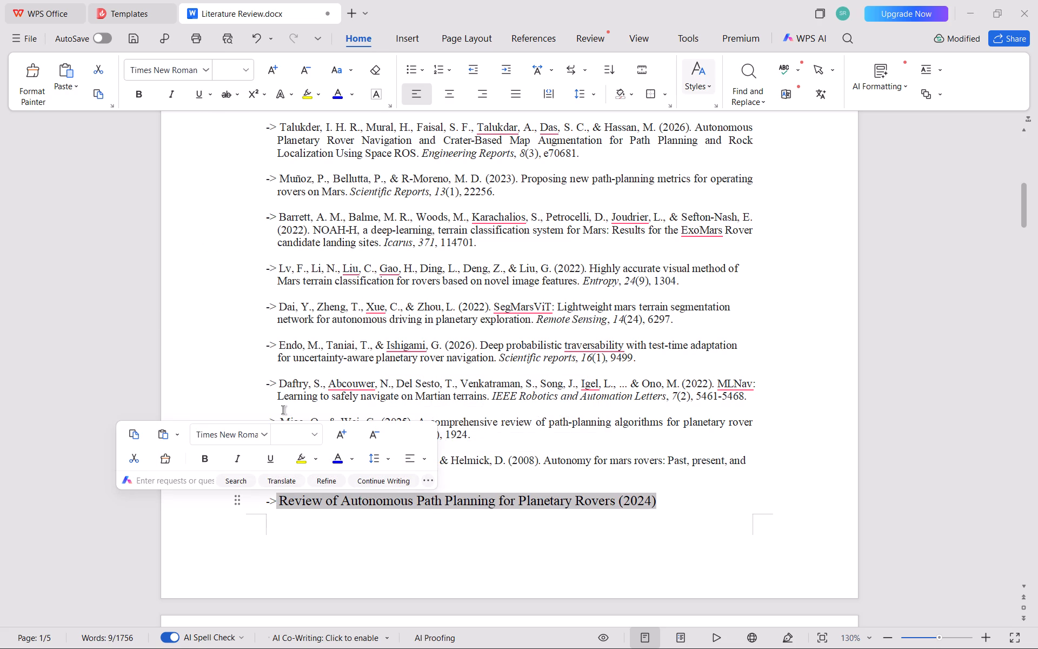
{"action": "left_click", "coordinate": [293, 440]}
{"action": "key", "text": "9"}
{"action": "type", "text": ".5"}
{"action": "key", "text": "Return"}
{"action": "left_click", "coordinate": [621, 509]}
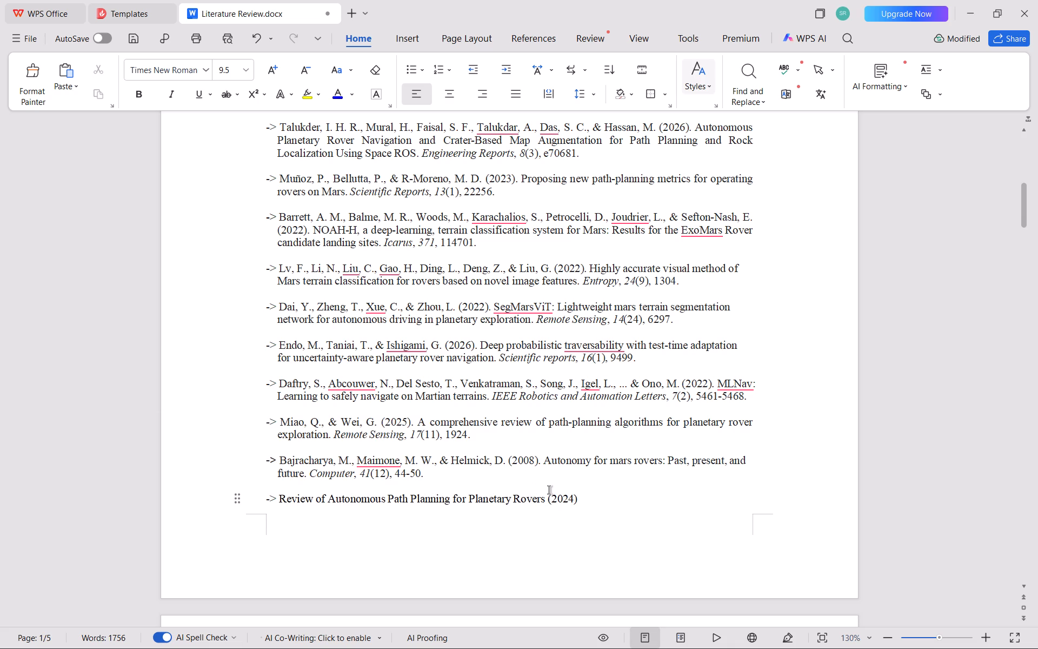
Copy the selected APA citation from Google Scholar in Brave and paste it over the title in the last reference entry in WPS Office.
{"action": "key", "text": "alt+Tab"}
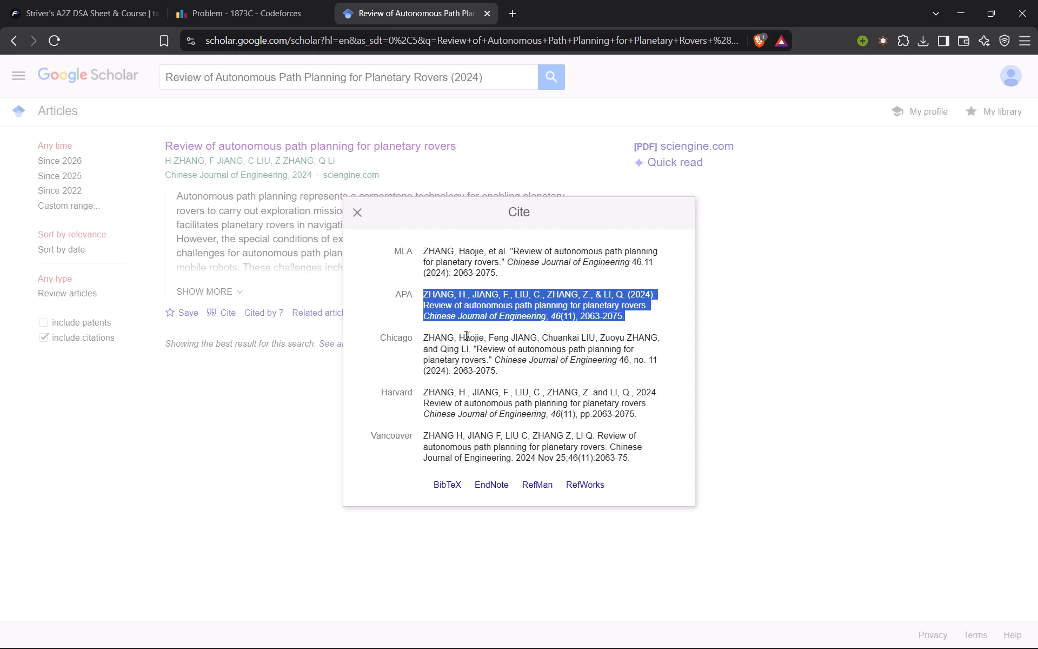
{"action": "key", "text": "ctrl+c"}
{"action": "key", "text": "alt+Tab"}
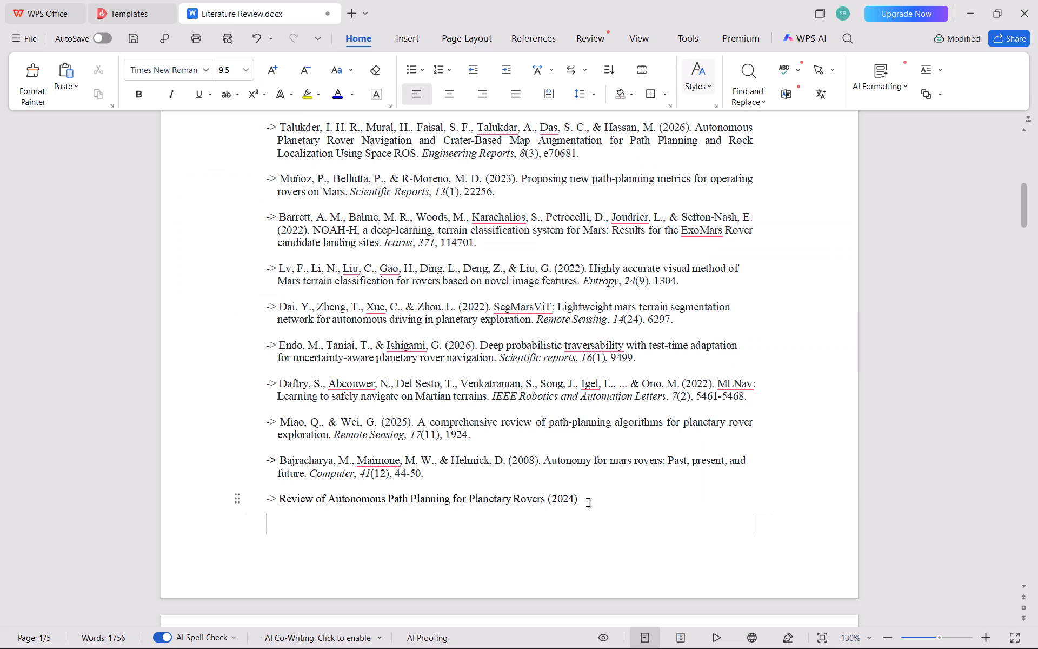
{"action": "left_click_drag", "start_coordinate": [588, 501], "coordinate": [280, 502]}
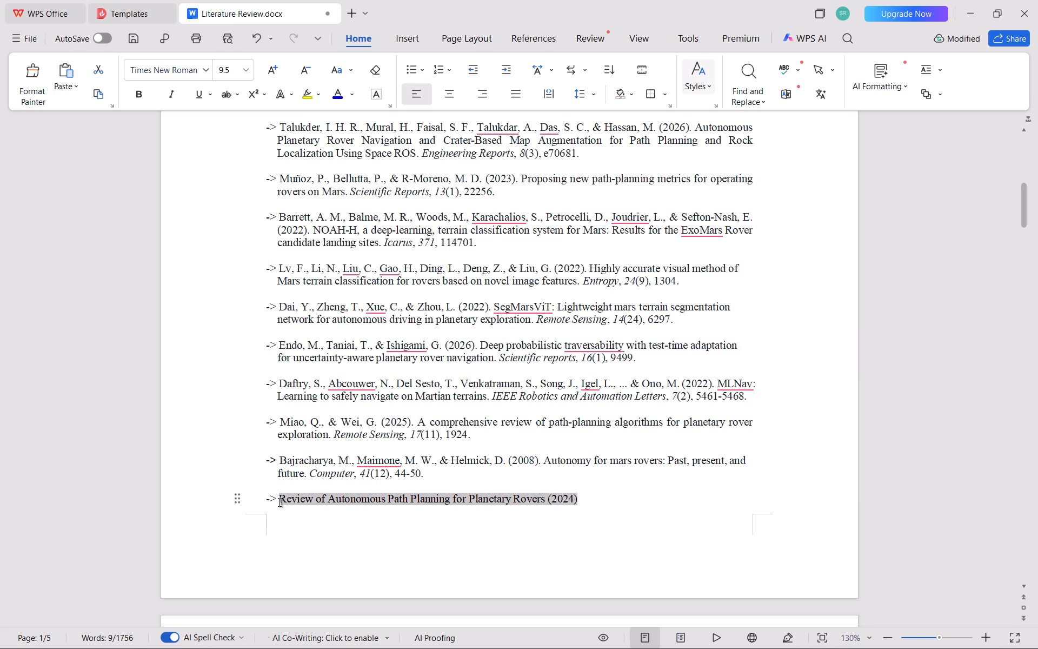
{"action": "left_click_drag", "start_coordinate": [280, 502], "coordinate": [278, 502]}
{"action": "key", "text": "ctrl+v"}
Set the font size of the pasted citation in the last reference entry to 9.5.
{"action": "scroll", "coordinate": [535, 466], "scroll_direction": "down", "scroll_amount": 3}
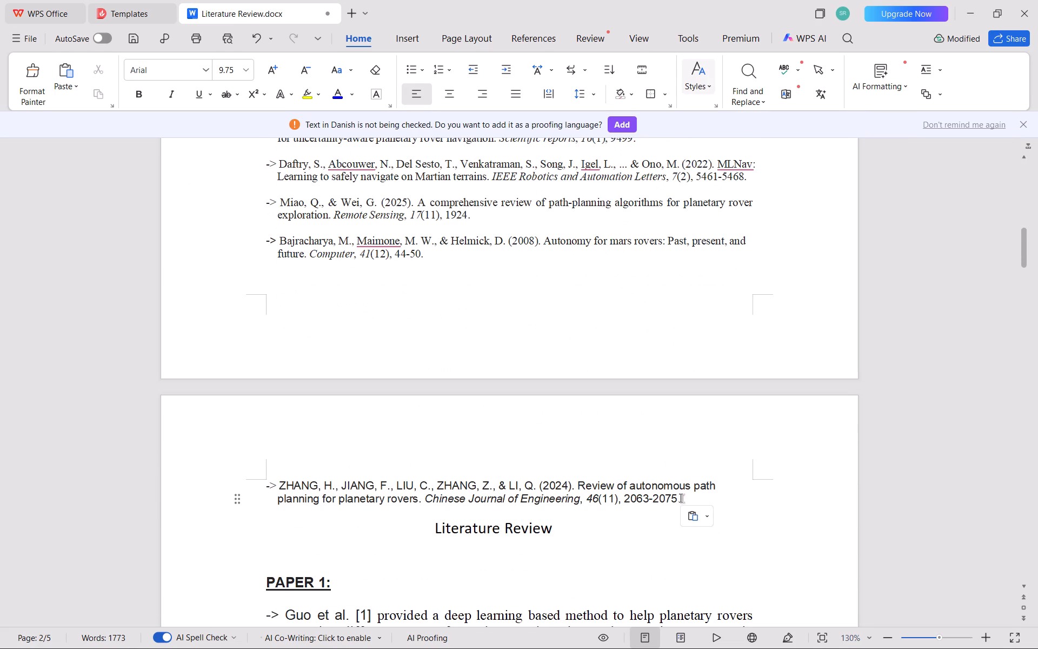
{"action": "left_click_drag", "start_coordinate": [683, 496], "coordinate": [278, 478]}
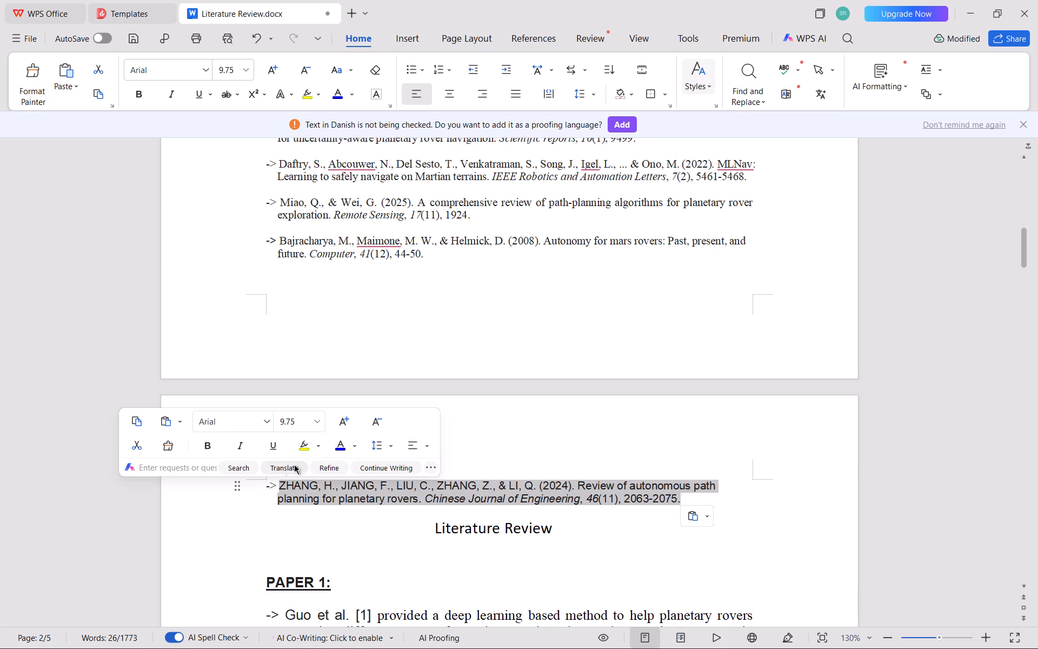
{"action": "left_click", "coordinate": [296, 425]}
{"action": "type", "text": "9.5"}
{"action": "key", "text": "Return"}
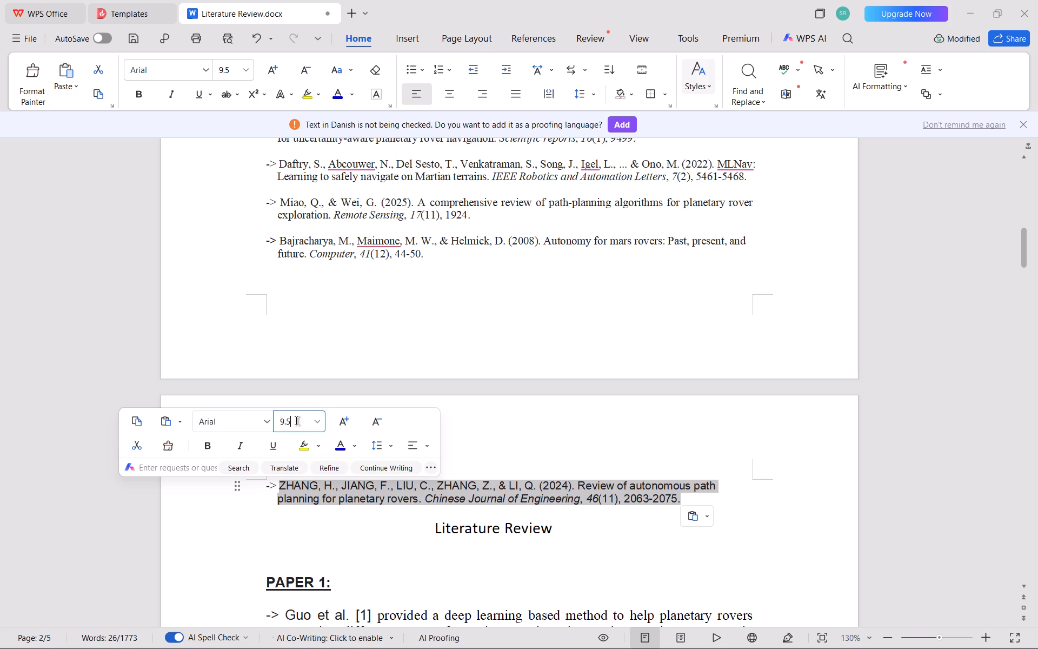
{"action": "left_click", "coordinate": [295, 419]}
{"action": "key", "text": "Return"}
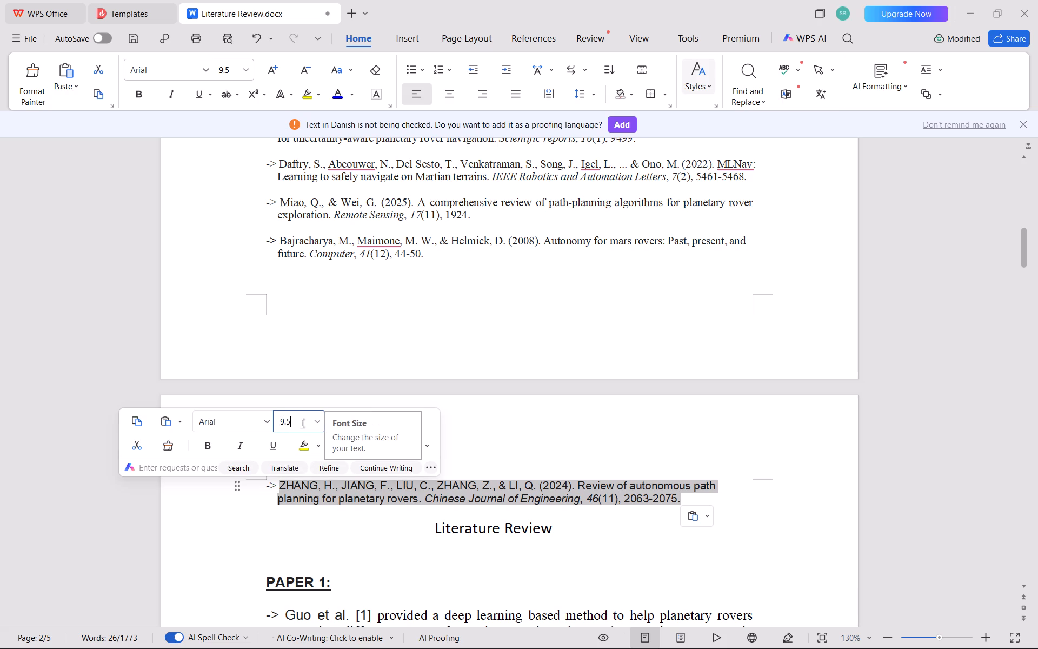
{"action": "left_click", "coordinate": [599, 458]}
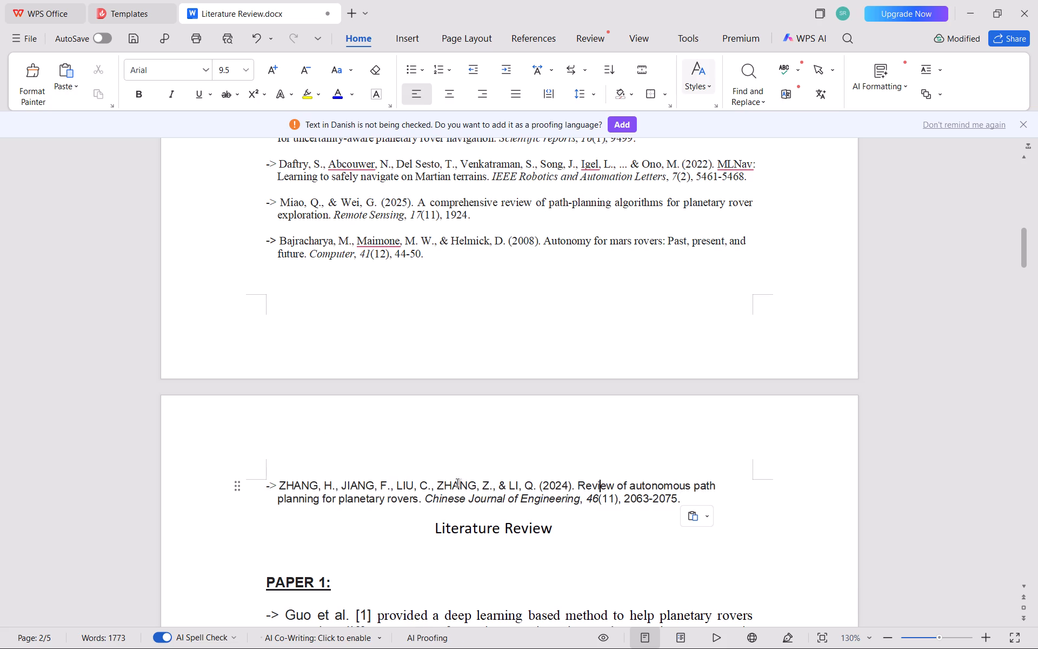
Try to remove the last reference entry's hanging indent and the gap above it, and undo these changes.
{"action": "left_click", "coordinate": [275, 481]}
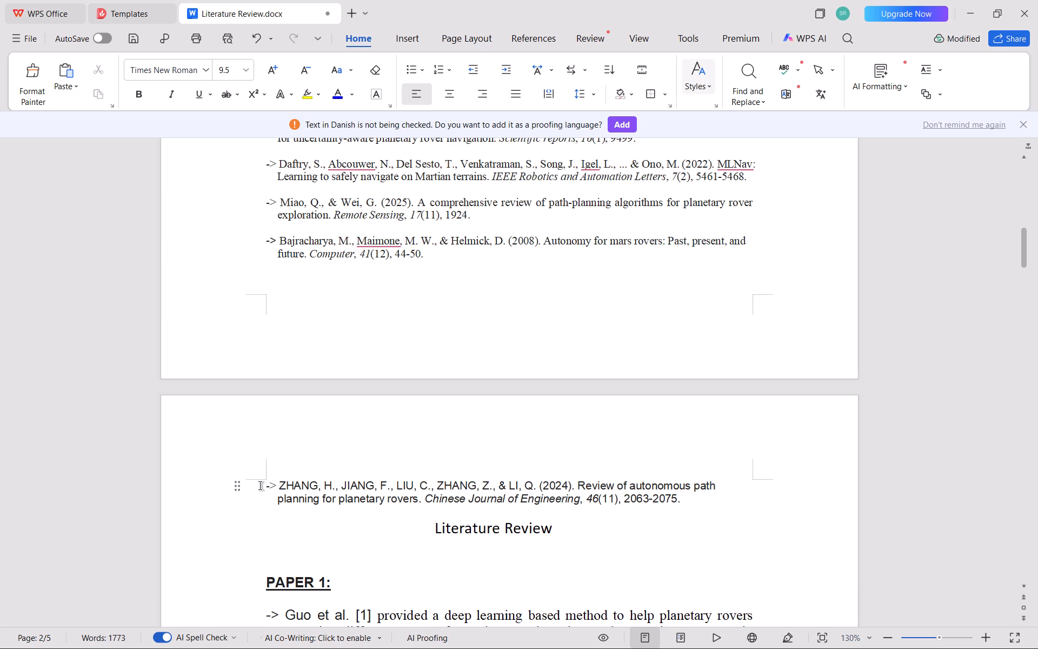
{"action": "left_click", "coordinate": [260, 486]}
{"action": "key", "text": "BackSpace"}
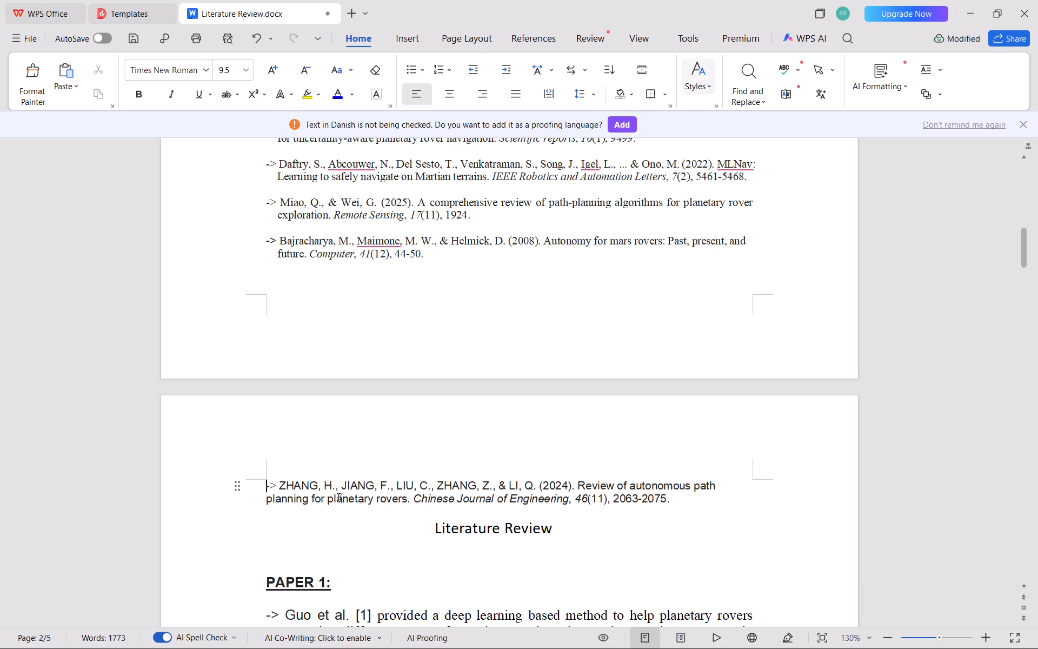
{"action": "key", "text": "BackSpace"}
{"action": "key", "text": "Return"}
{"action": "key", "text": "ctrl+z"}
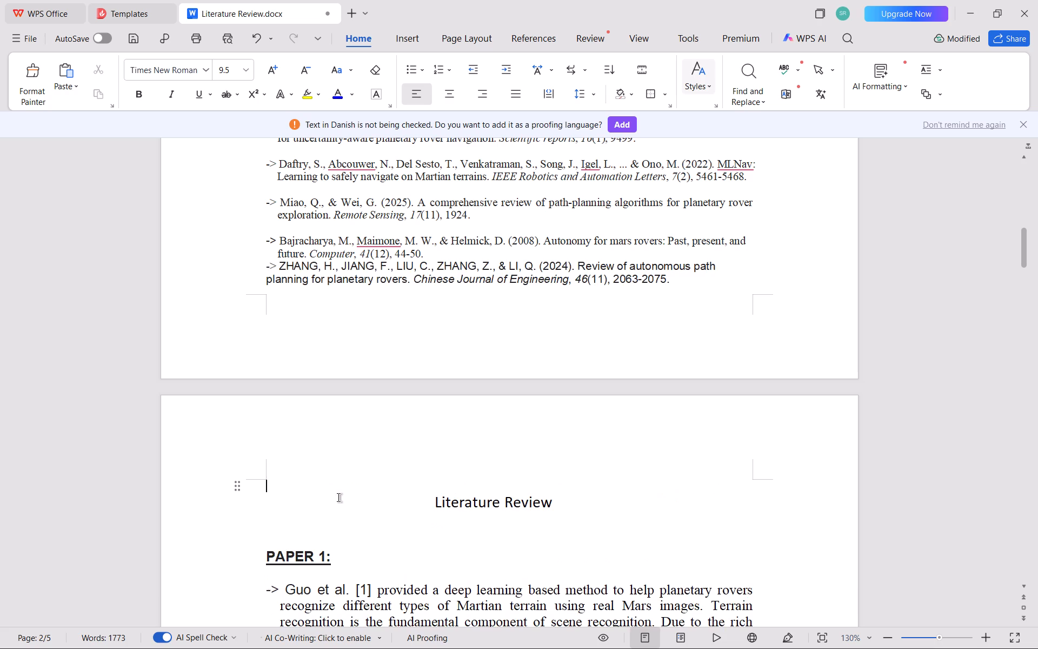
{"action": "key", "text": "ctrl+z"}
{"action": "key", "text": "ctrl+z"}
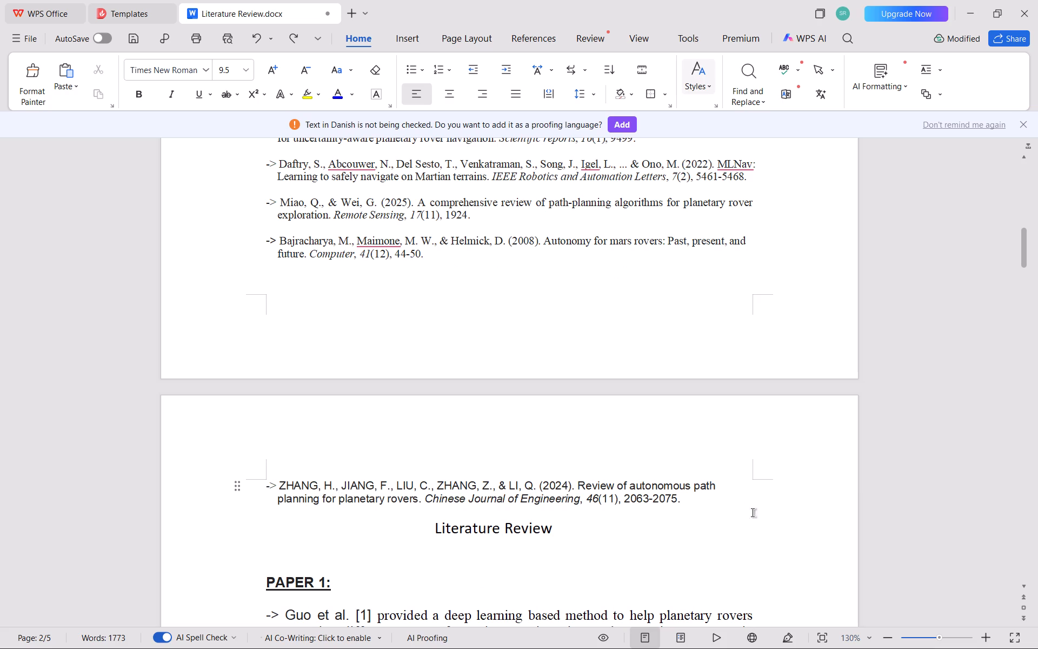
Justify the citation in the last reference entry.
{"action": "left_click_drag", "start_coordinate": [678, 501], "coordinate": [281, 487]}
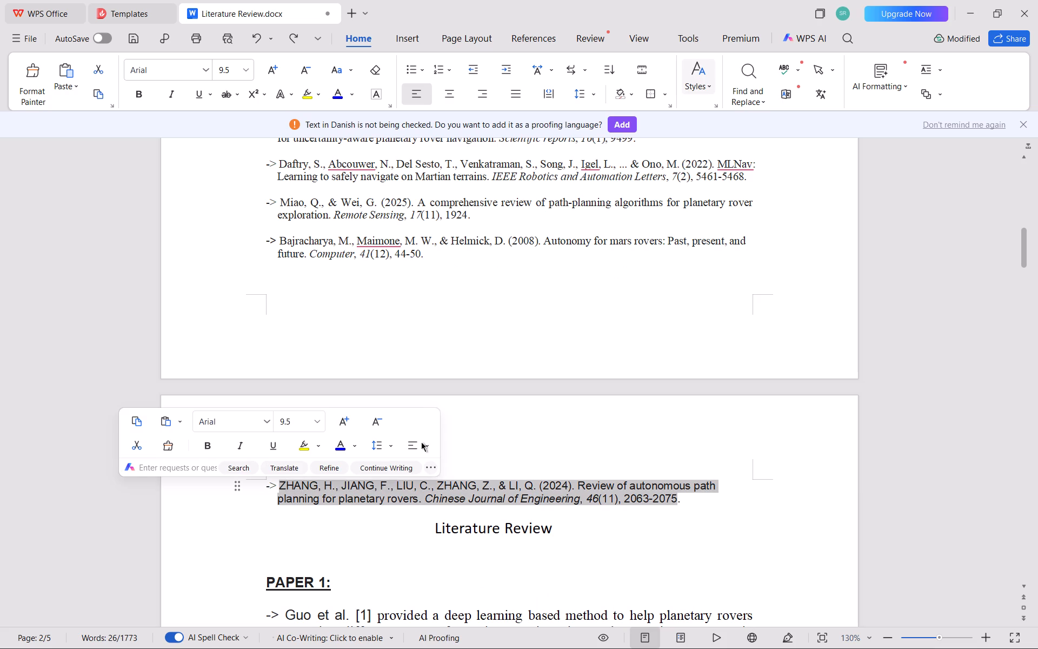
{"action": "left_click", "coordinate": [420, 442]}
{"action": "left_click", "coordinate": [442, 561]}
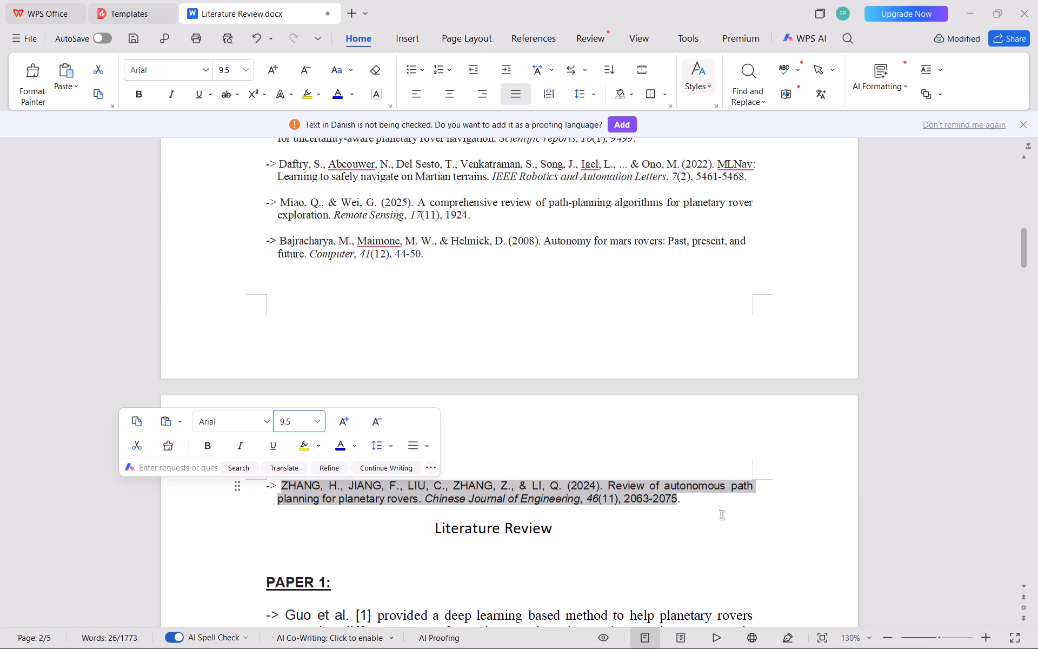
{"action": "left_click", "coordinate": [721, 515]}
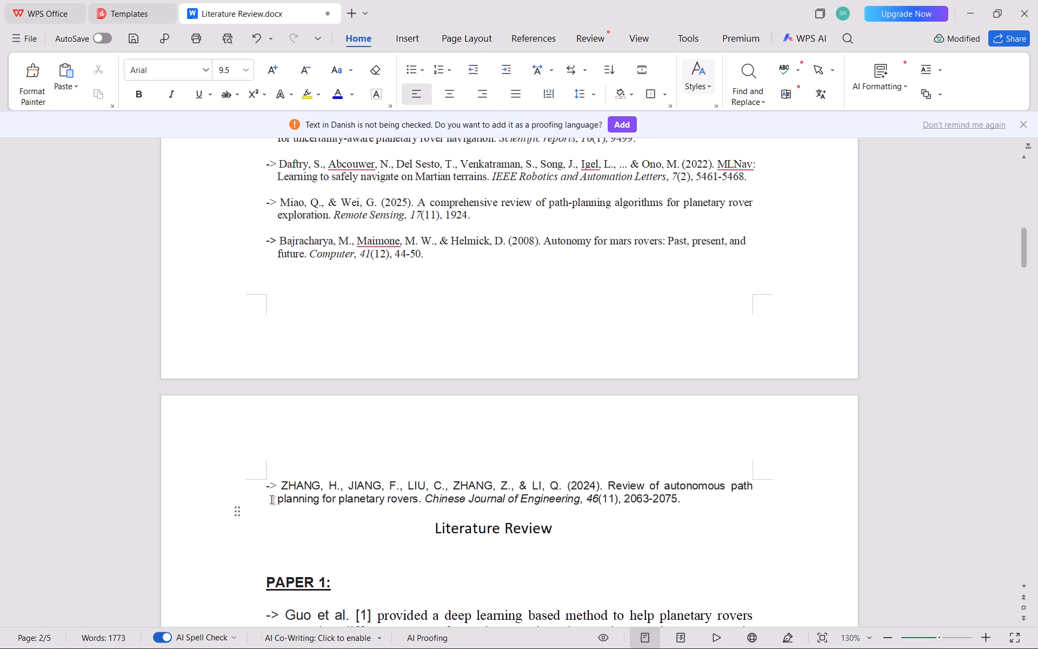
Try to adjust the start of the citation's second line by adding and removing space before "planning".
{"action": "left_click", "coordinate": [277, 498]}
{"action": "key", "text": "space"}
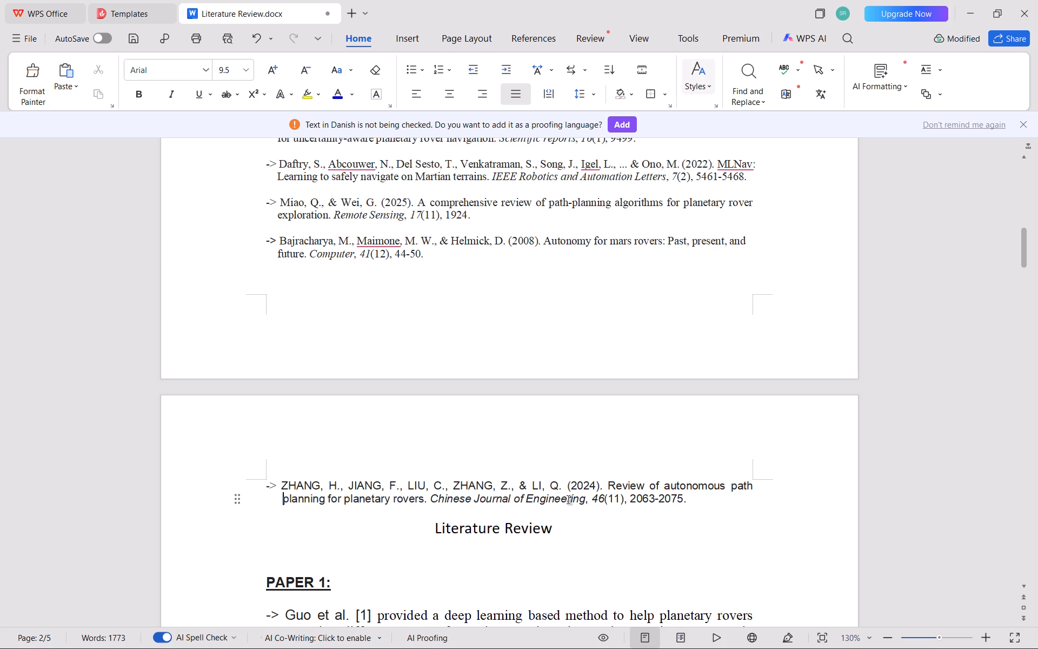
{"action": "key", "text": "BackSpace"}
Delete the whole last reference entry and re-create it after the Bajracharya reference as "->" followed by the copied APA citation.
{"action": "left_click_drag", "start_coordinate": [716, 502], "coordinate": [715, 502]}
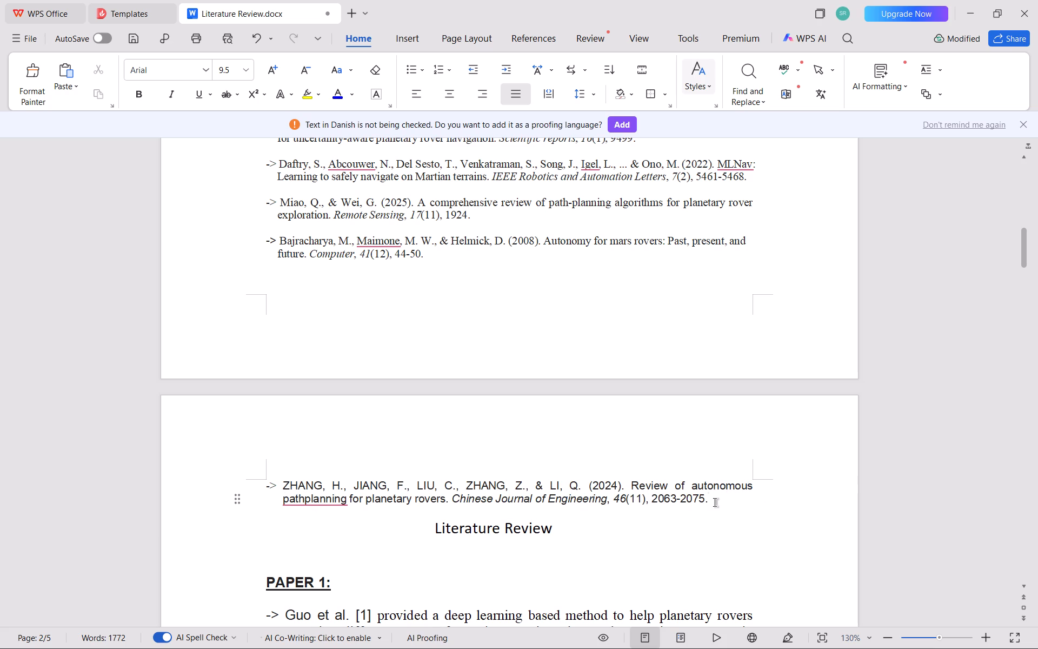
{"action": "left_click_drag", "start_coordinate": [715, 502], "coordinate": [257, 486]}
{"action": "key", "text": "BackSpace"}
{"action": "key", "text": "BackSpace"}
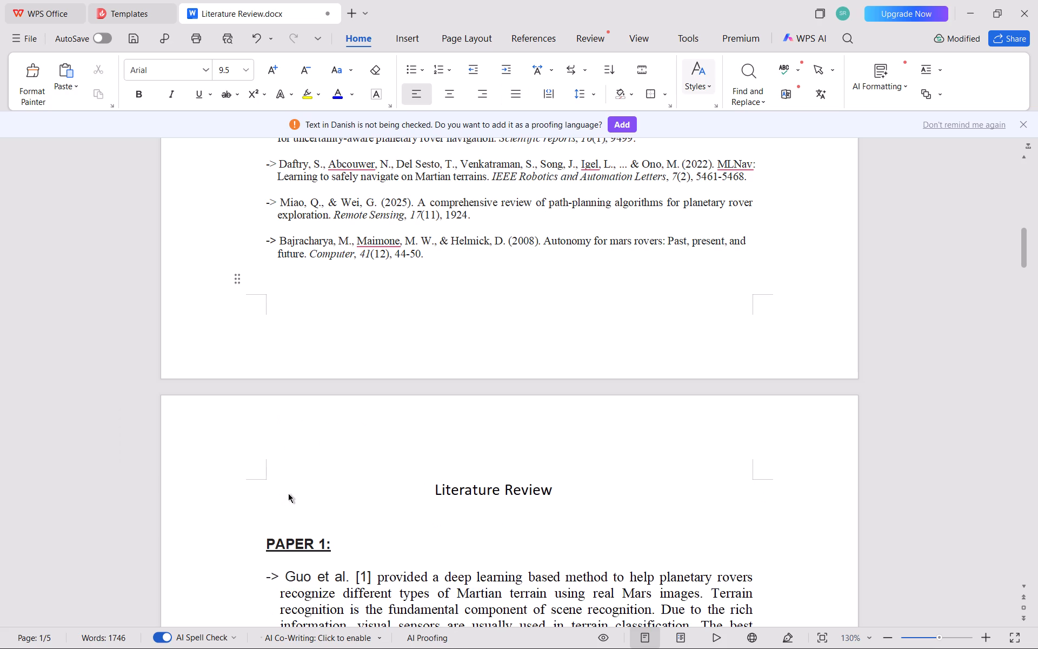
{"action": "key", "text": "BackSpace"}
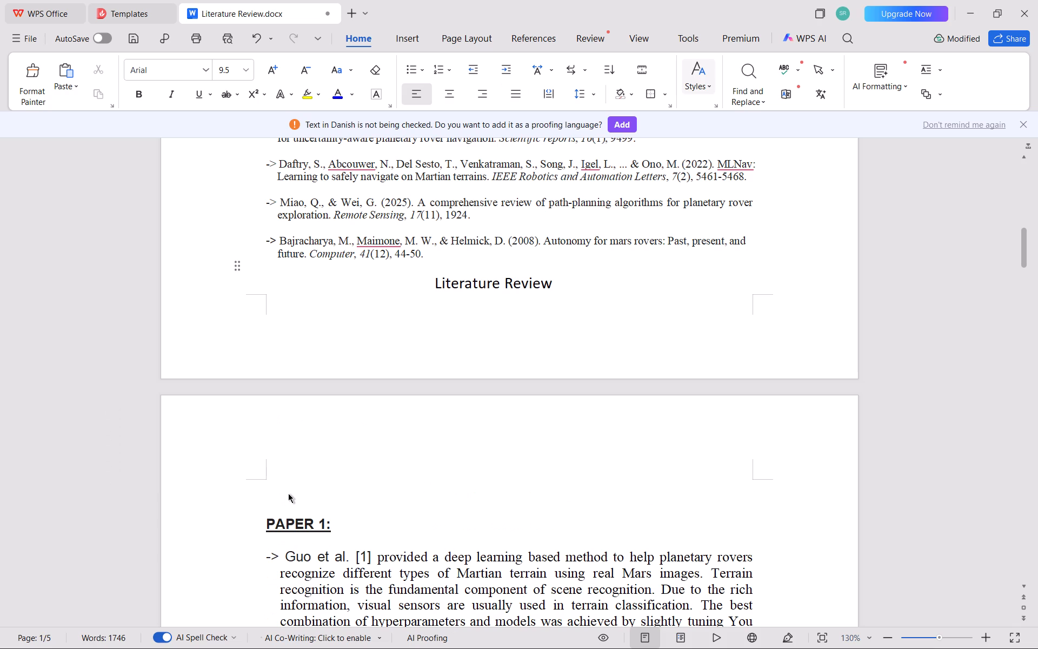
{"action": "left_click", "coordinate": [451, 253]}
{"action": "key", "text": "Return"}
{"action": "key", "text": "Return"}
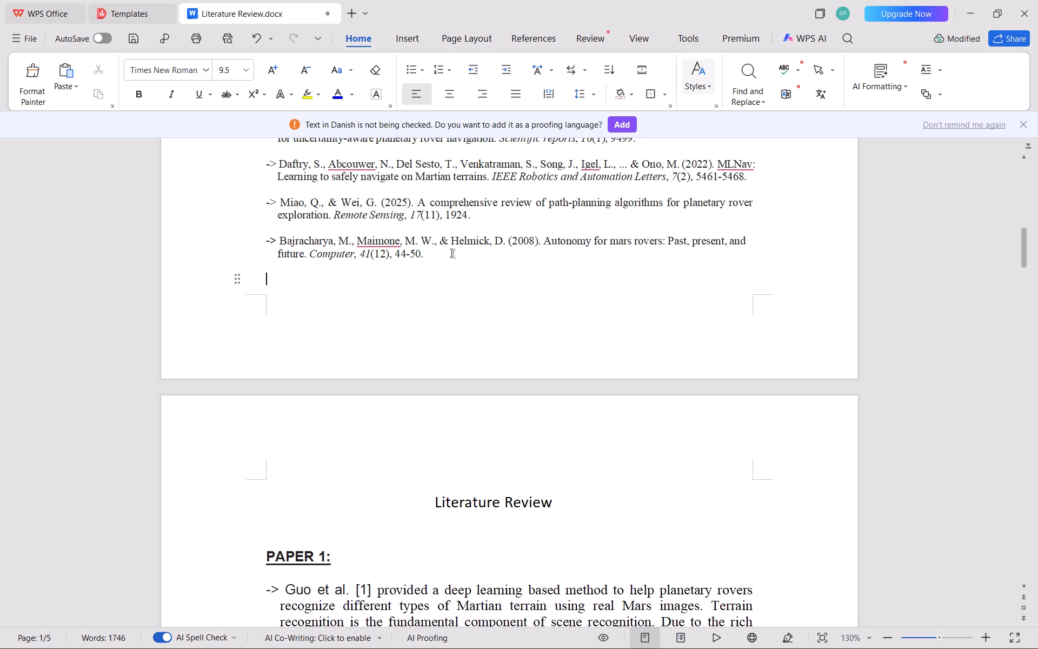
{"action": "type", "text": "->"}
{"action": "key", "text": "ctrl+v"}
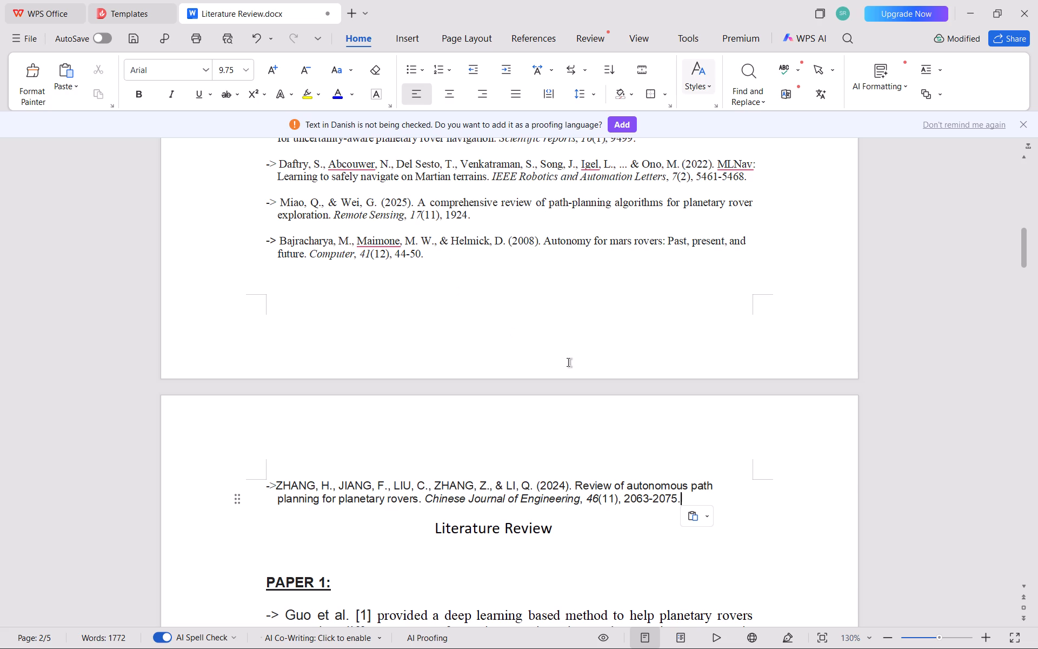
Set the font size of the newly pasted citation in the last reference entry to 9.5.
{"action": "left_click_drag", "start_coordinate": [684, 494], "coordinate": [287, 477]}
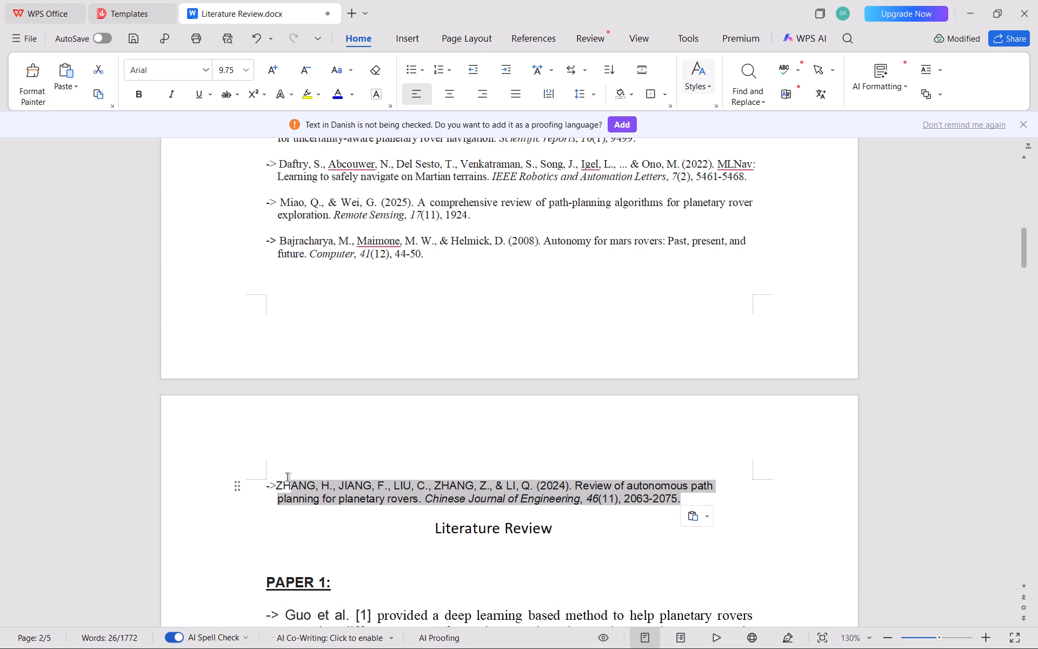
{"action": "left_click_drag", "start_coordinate": [287, 477], "coordinate": [279, 478]}
{"action": "left_click", "coordinate": [295, 423]}
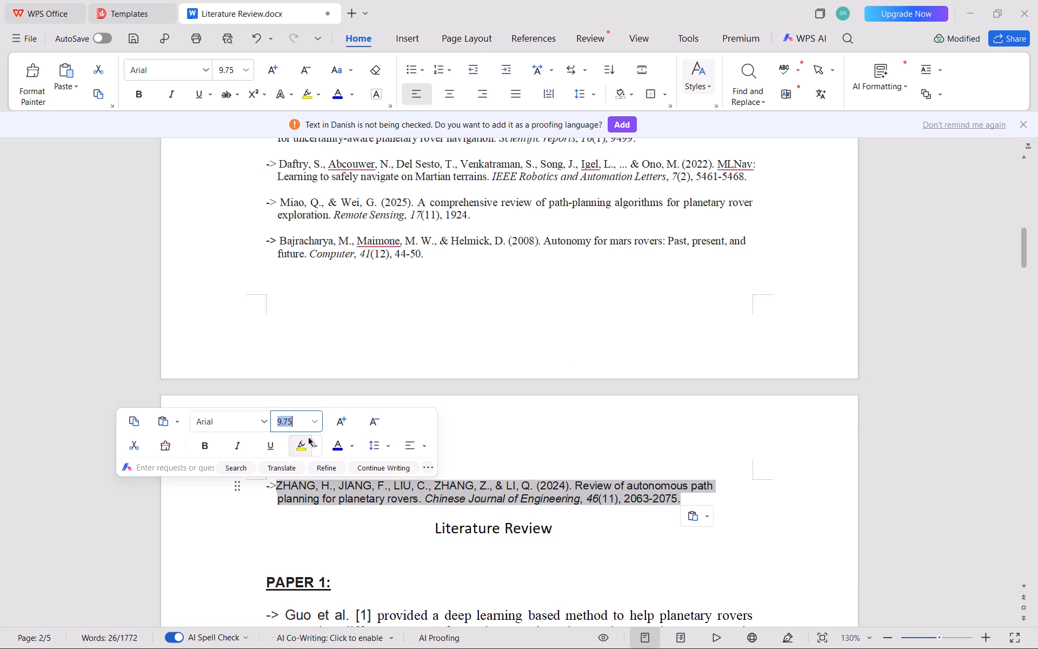
{"action": "key", "text": "Right"}
{"action": "key", "text": "BackSpace"}
{"action": "key", "text": "BackSpace"}
{"action": "key", "text": "5"}
{"action": "key", "text": "Return"}
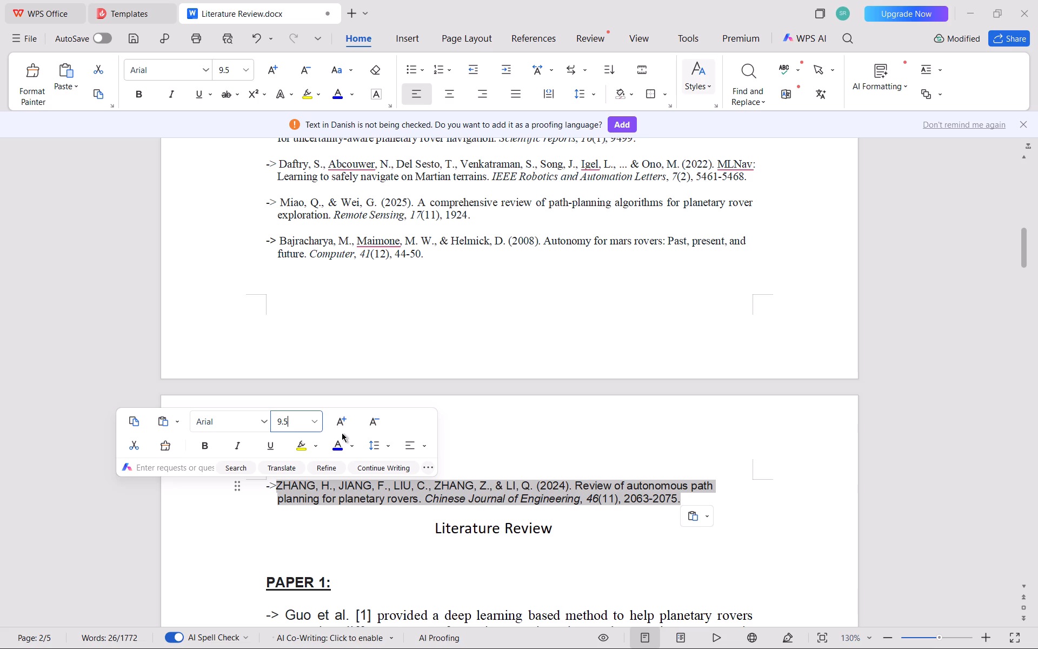
Change the font of the newly pasted citation in the last reference entry to Times New Roman.
{"action": "left_click", "coordinate": [227, 423]}
{"action": "type", "text": "times"}
{"action": "key", "text": "Return"}
{"action": "left_click", "coordinate": [386, 381]}
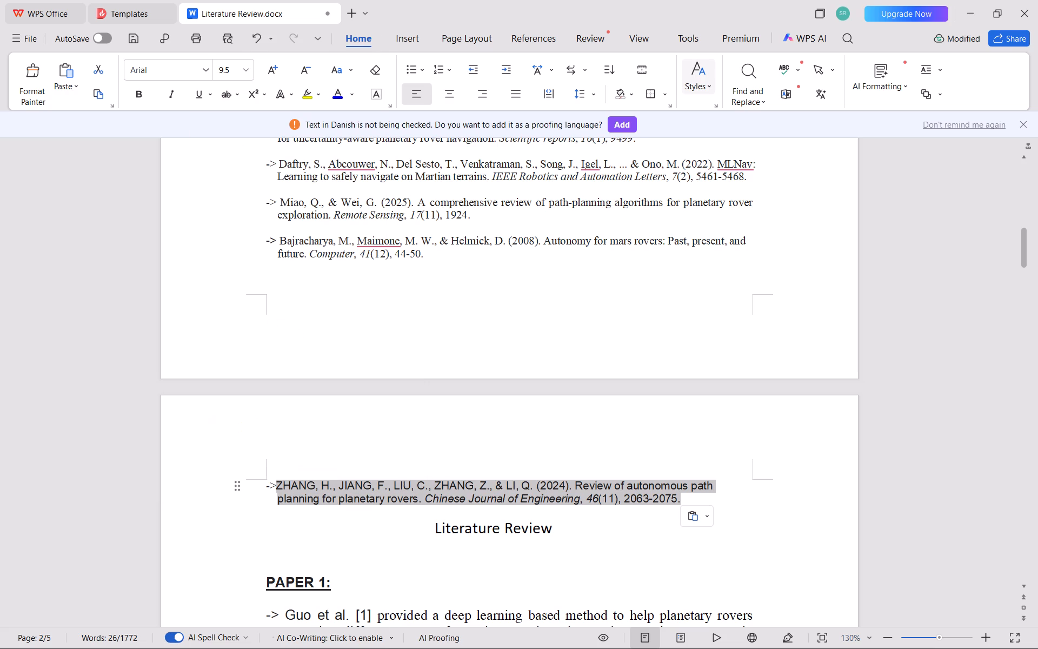
{"action": "right_click", "coordinate": [544, 494]}
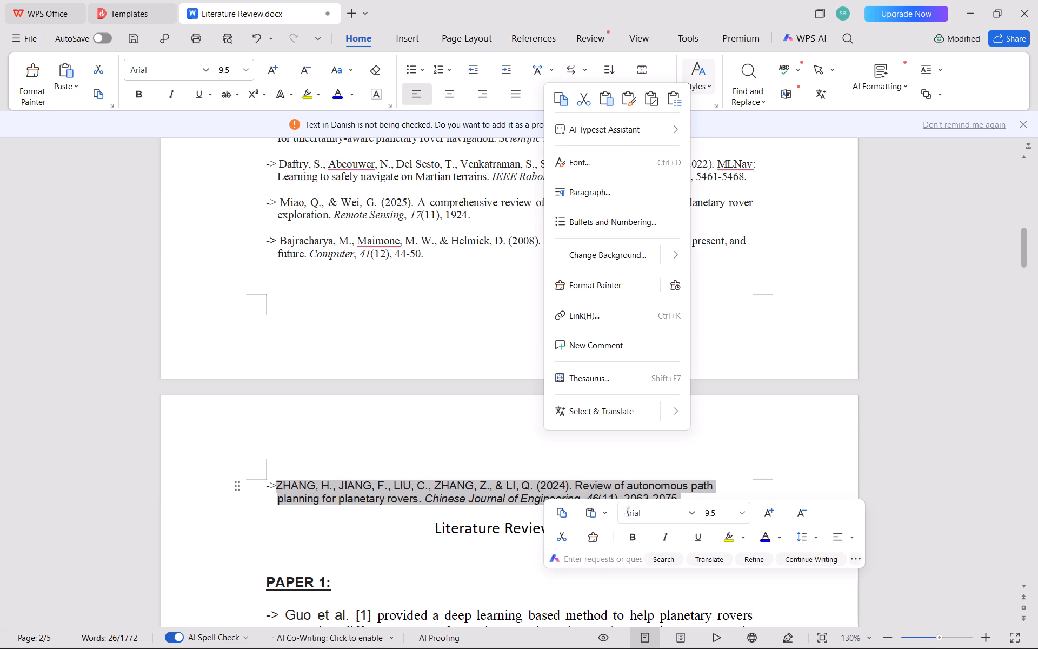
{"action": "left_click", "coordinate": [642, 511]}
{"action": "type", "text": "time"}
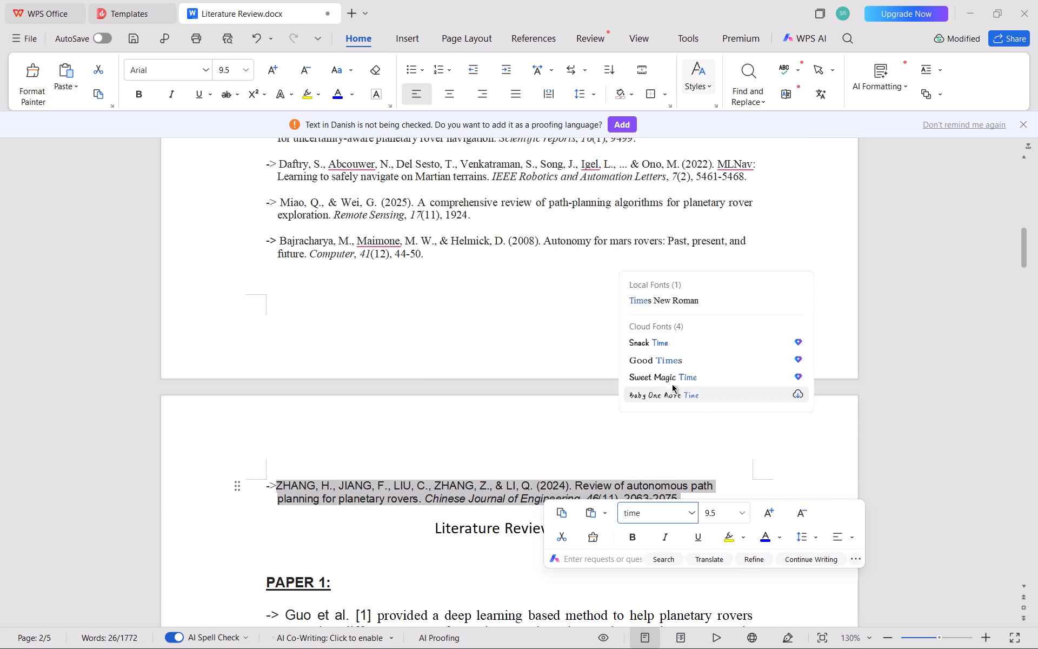
{"action": "left_click", "coordinate": [682, 300]}
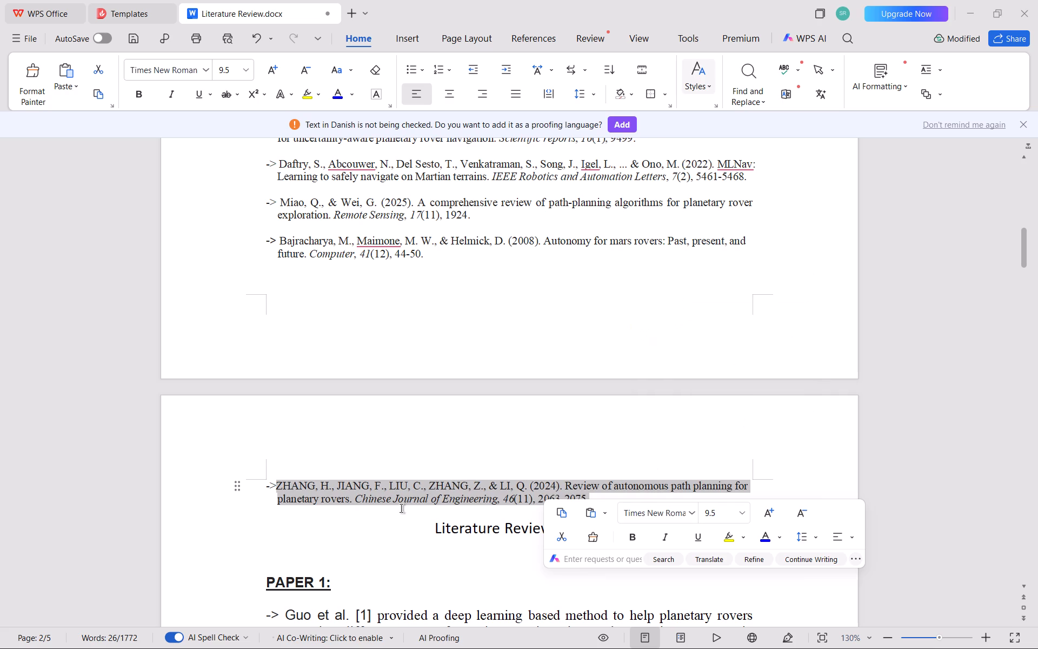
{"action": "key", "text": "Return"}
{"action": "left_click", "coordinate": [708, 524]}
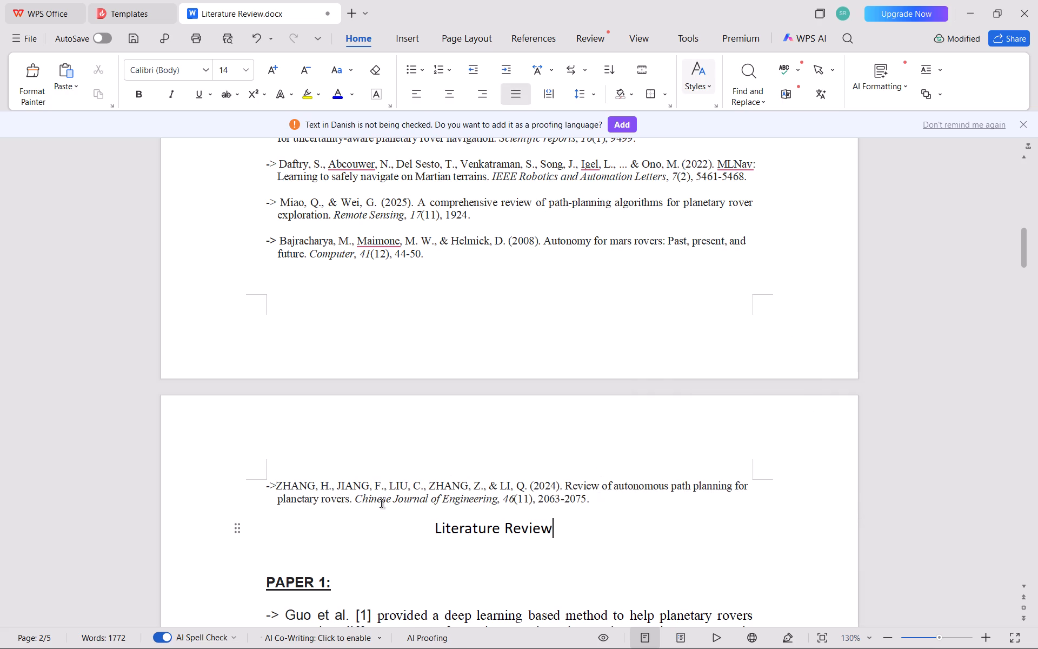
Insert a space between "->" and the citation in the last reference entry.
{"action": "left_click", "coordinate": [277, 485]}
{"action": "key", "text": "space"}
Justify the ZHANG et al. (2024) citation text in the last reference entry.
{"action": "left_click_drag", "start_coordinate": [618, 501], "coordinate": [300, 491]}
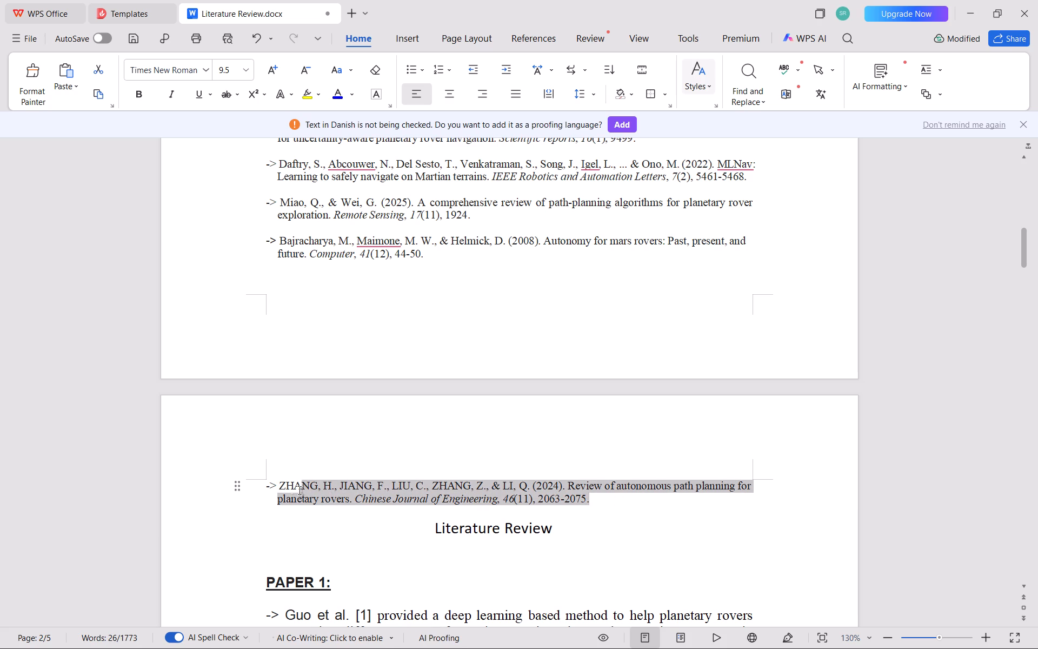
{"action": "left_click_drag", "start_coordinate": [300, 491], "coordinate": [280, 485]}
{"action": "left_click", "coordinate": [421, 443]}
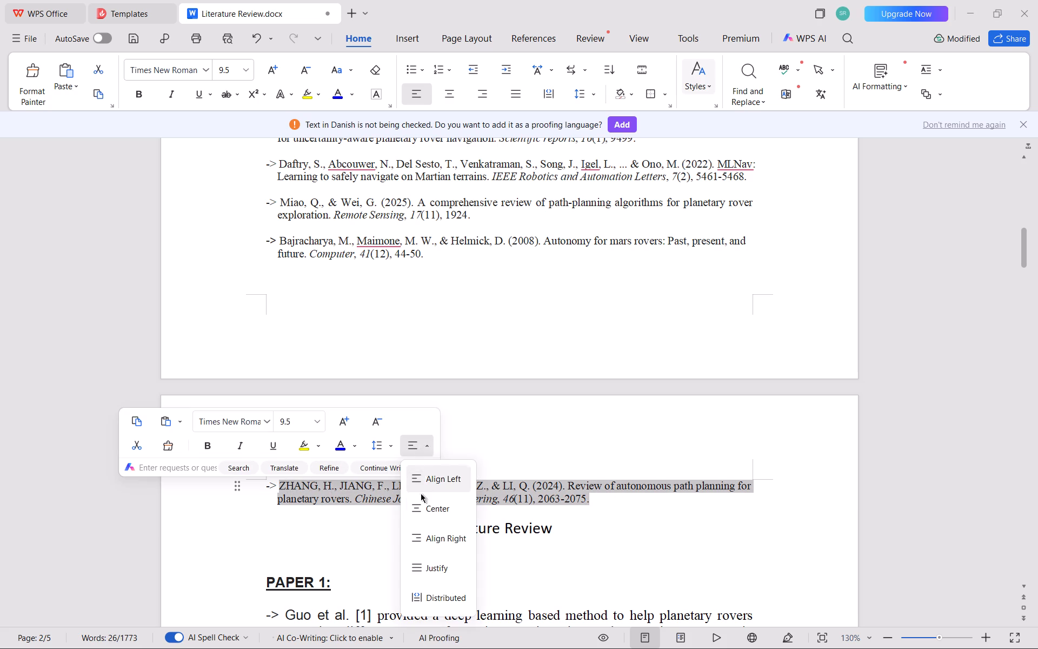
{"action": "left_click", "coordinate": [427, 565]}
Start another reference entry on a new line below the ZHANG et al. citation with "->" and a space.
{"action": "left_click", "coordinate": [624, 512]}
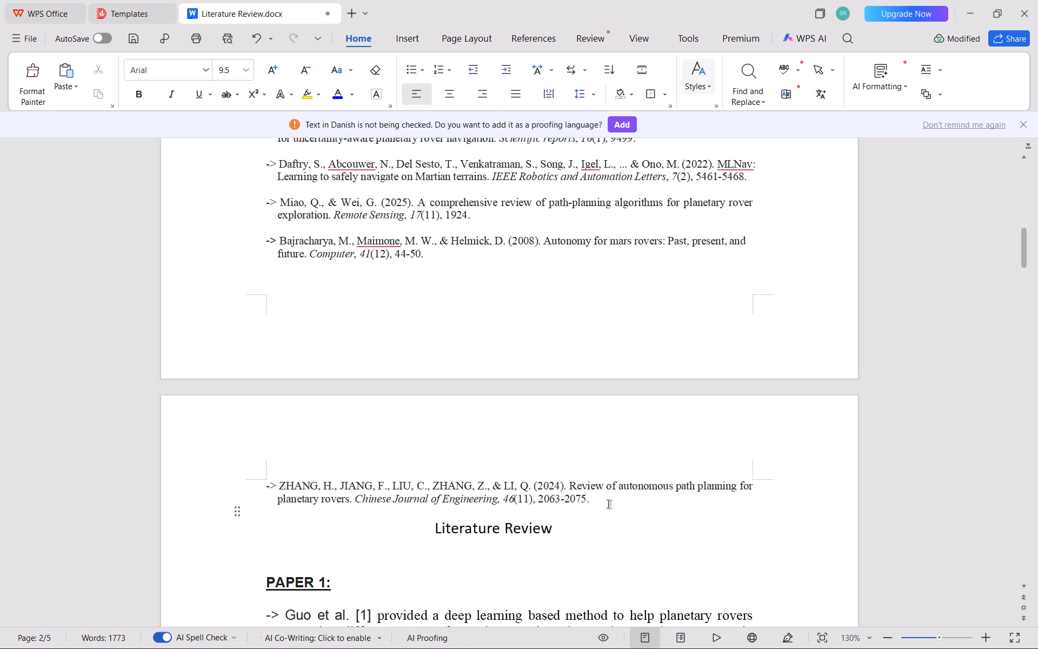
{"action": "key", "text": "Return"}
{"action": "type", "text": "->"}
{"action": "key", "text": "space"}
Switch from the literature review document to the Google Scholar search page in the browser.
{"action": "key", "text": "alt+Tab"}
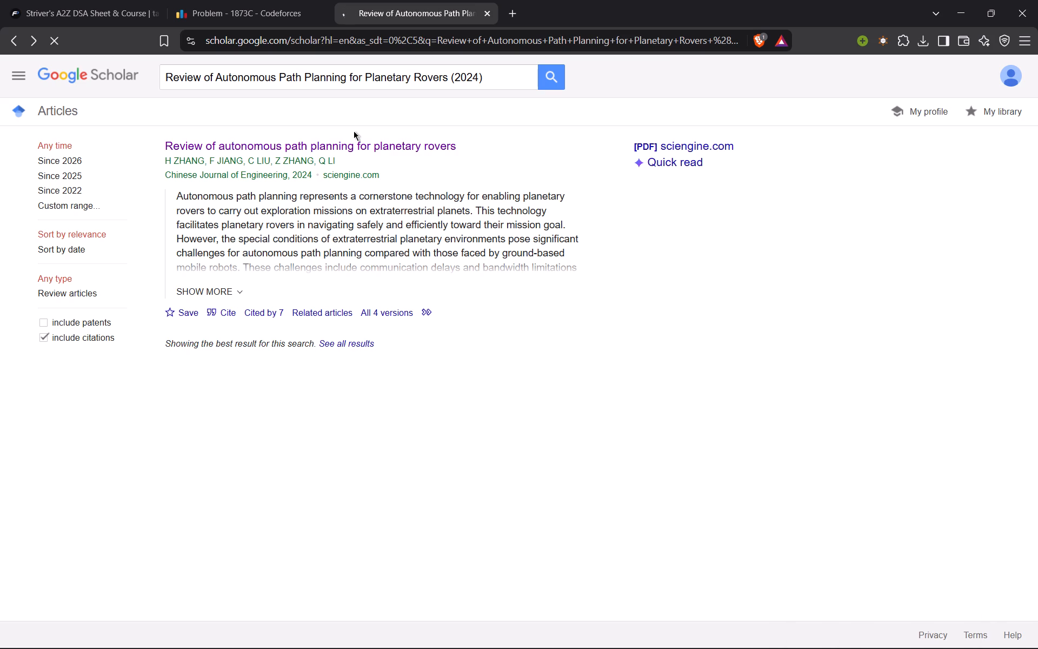
Open the Scholar result "Review of autonomous path planning for planetary rovers" on sciengine.com in a new tab.
{"action": "left_click", "coordinate": [49, 38]}
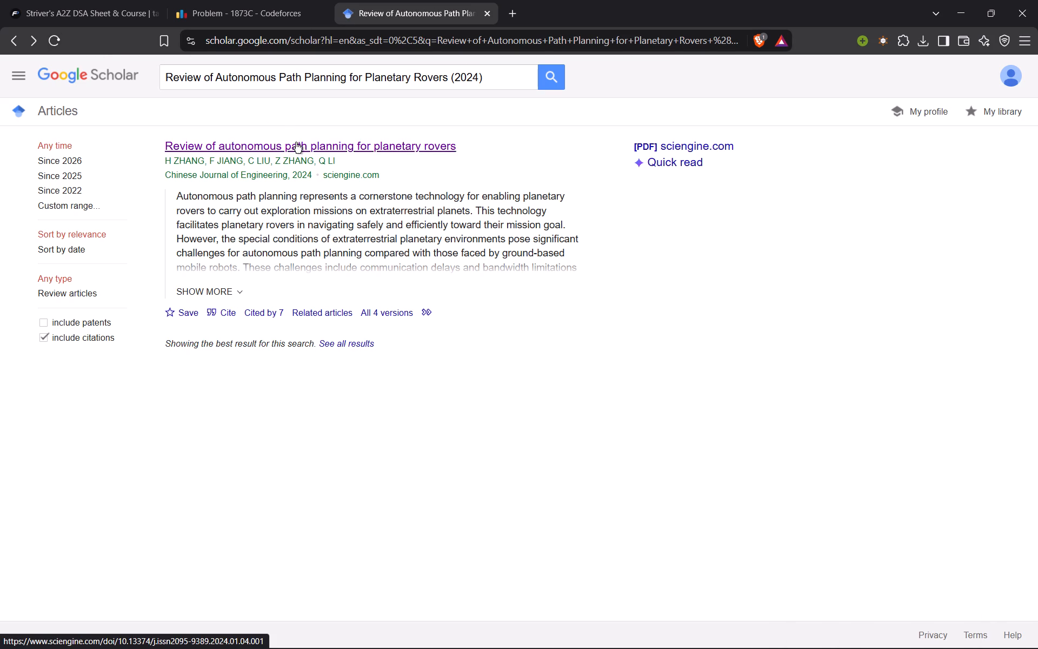
{"action": "left_click_drag", "start_coordinate": [296, 142], "coordinate": [571, 8]}
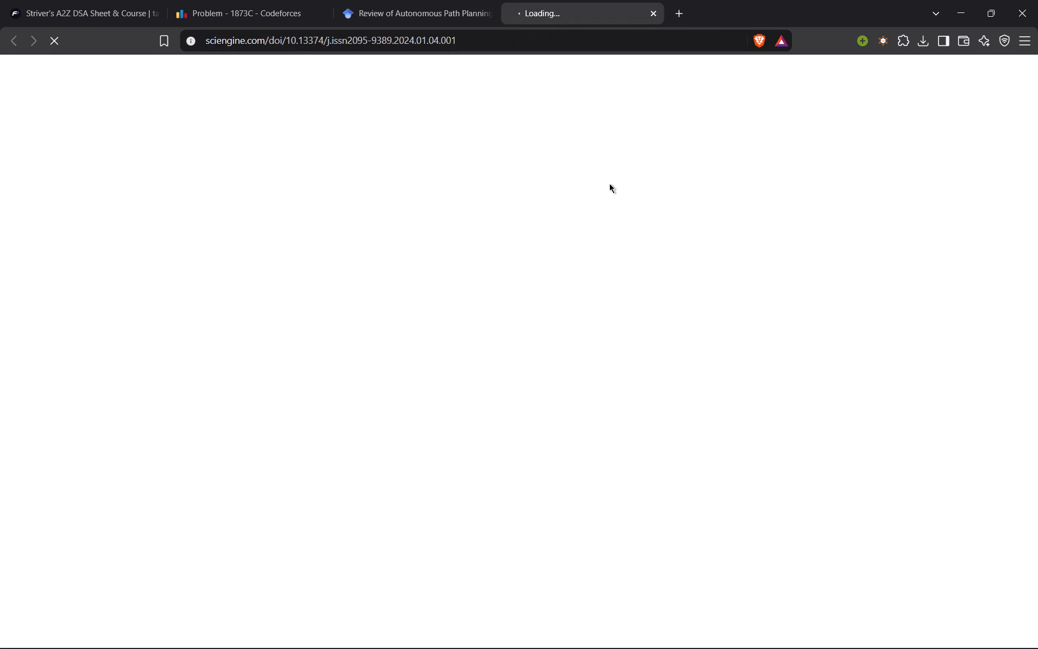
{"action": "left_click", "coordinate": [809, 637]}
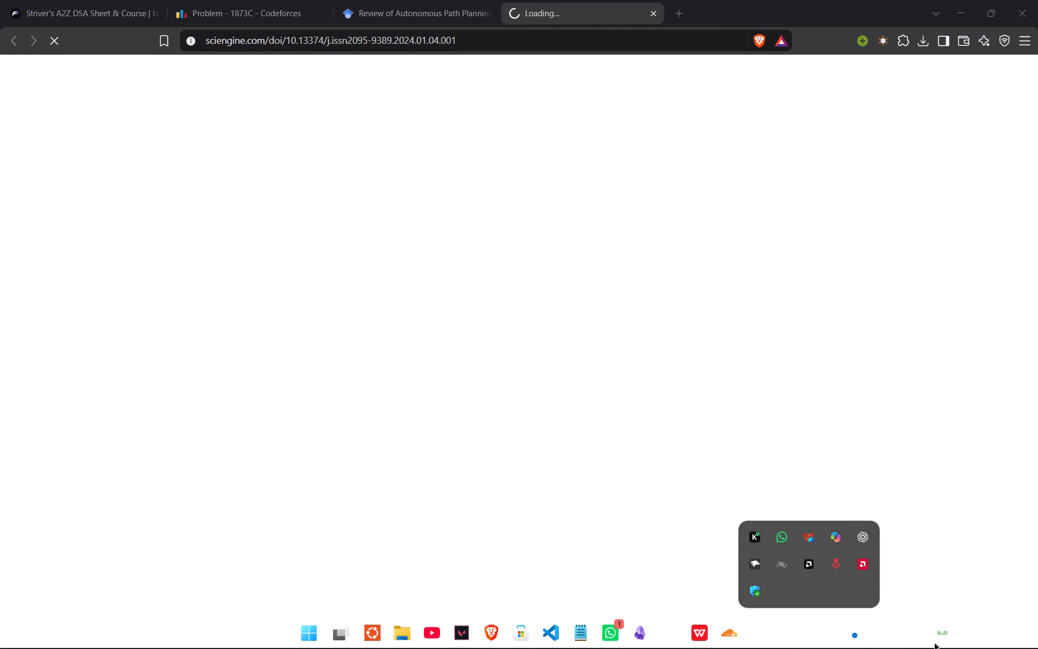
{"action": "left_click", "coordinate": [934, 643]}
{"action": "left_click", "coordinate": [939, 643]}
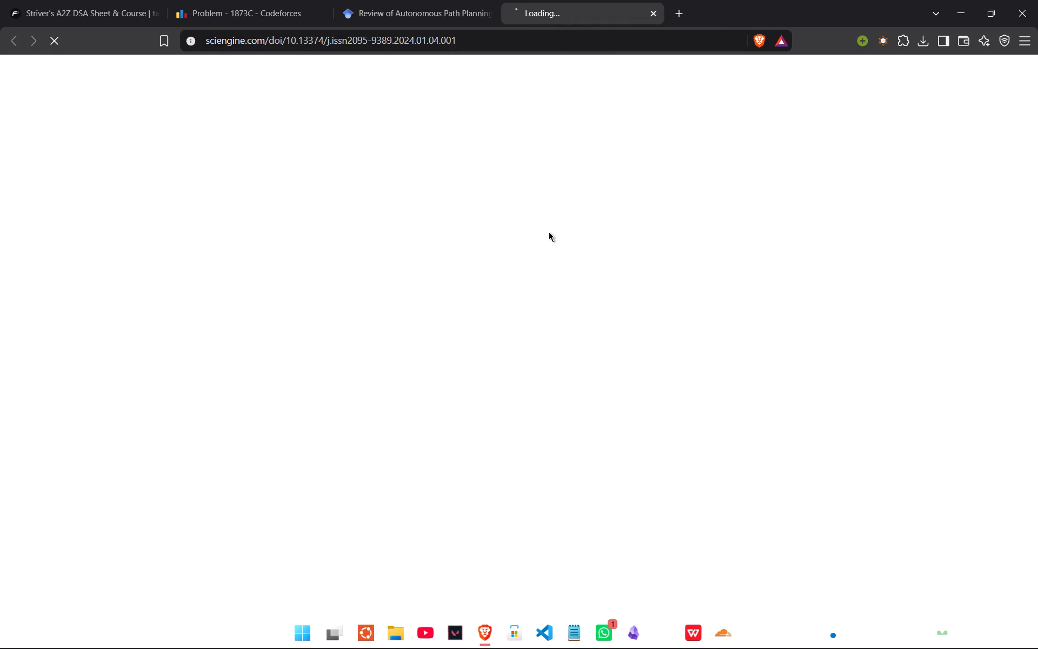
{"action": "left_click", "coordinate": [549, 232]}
Expand and read the paper's full abstract in its Google Scholar result.
{"action": "left_click", "coordinate": [404, 0]}
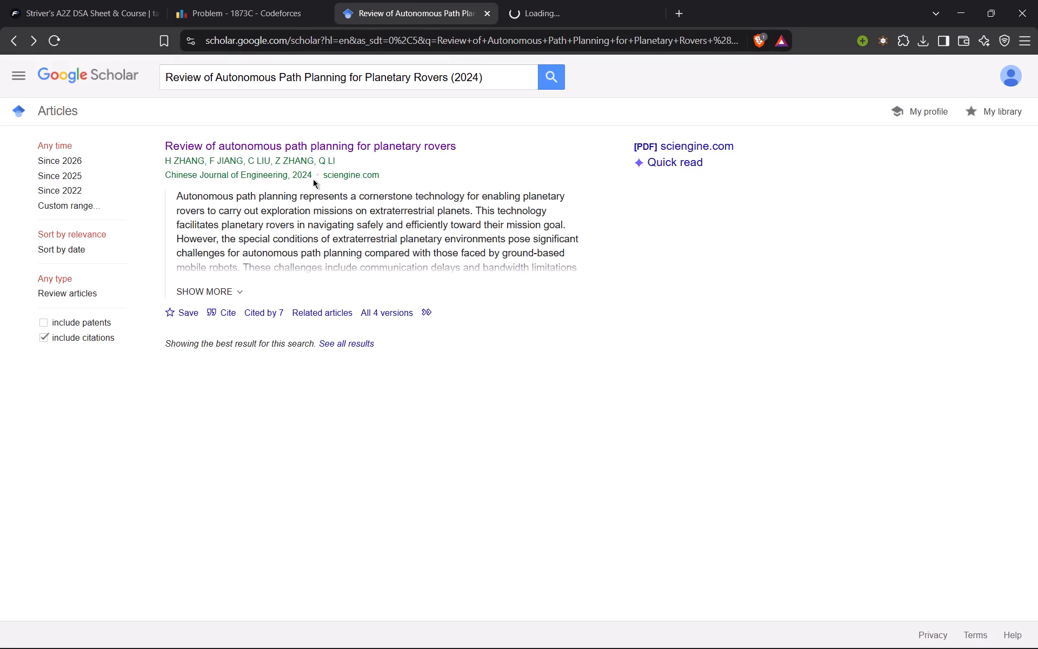
{"action": "left_click", "coordinate": [210, 296]}
{"action": "scroll", "coordinate": [369, 313], "scroll_direction": "down", "scroll_amount": 3}
{"action": "scroll", "coordinate": [387, 320], "scroll_direction": "up", "scroll_amount": 1}
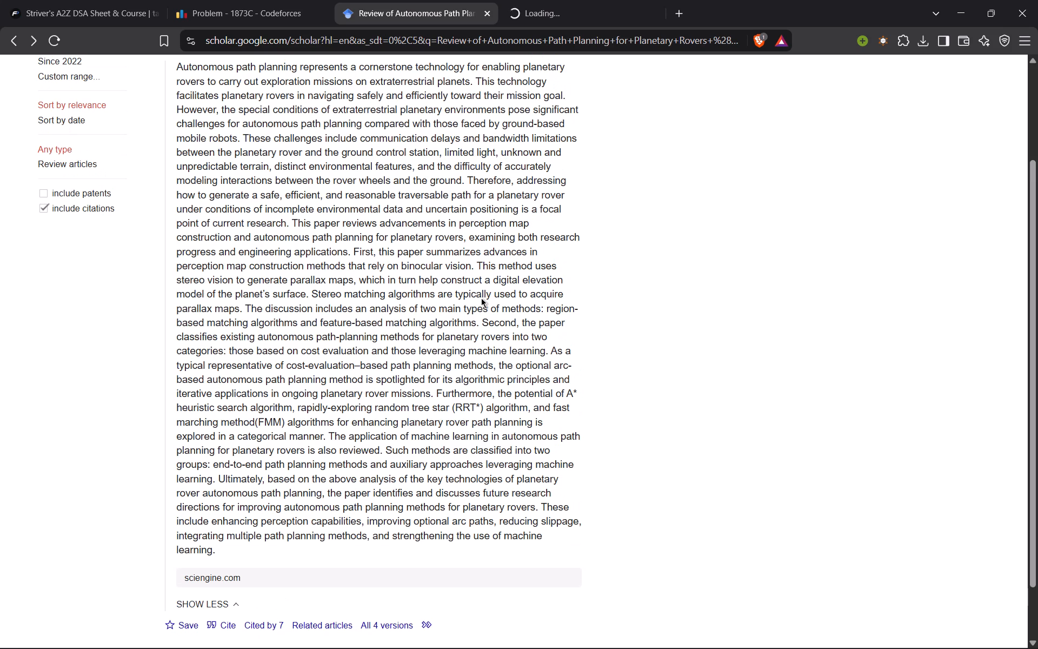
{"action": "scroll", "coordinate": [481, 301], "scroll_direction": "up", "scroll_amount": 2}
Try again to open the article from its Google Scholar result and close the separate article tab.
{"action": "left_click", "coordinate": [526, 0]}
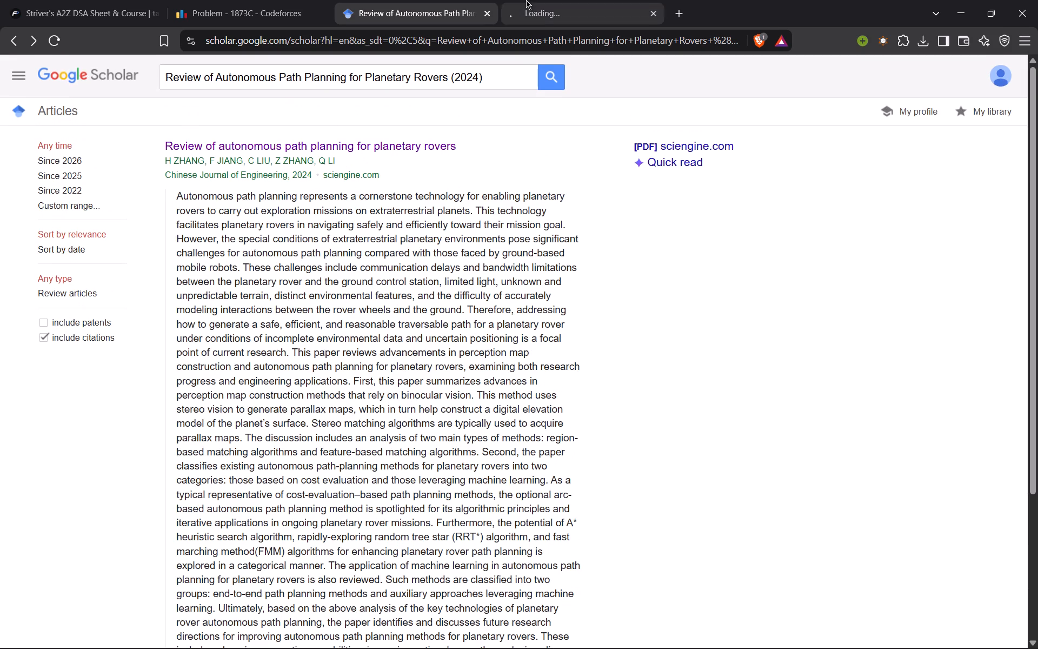
{"action": "left_click", "coordinate": [481, 0]}
{"action": "left_click", "coordinate": [301, 155]}
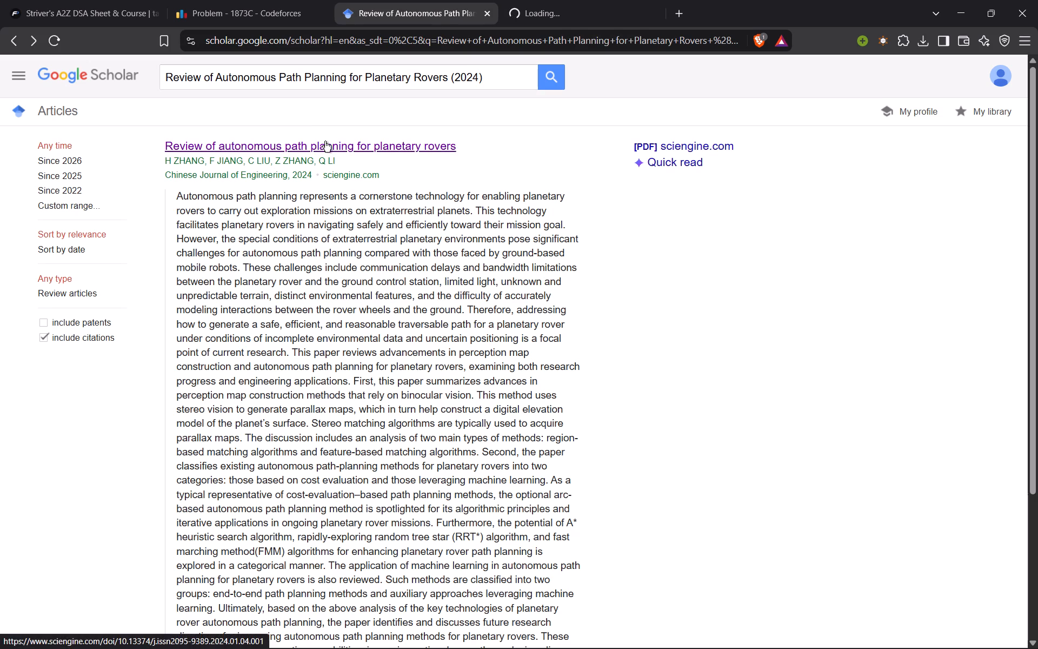
{"action": "left_click", "coordinate": [325, 141]}
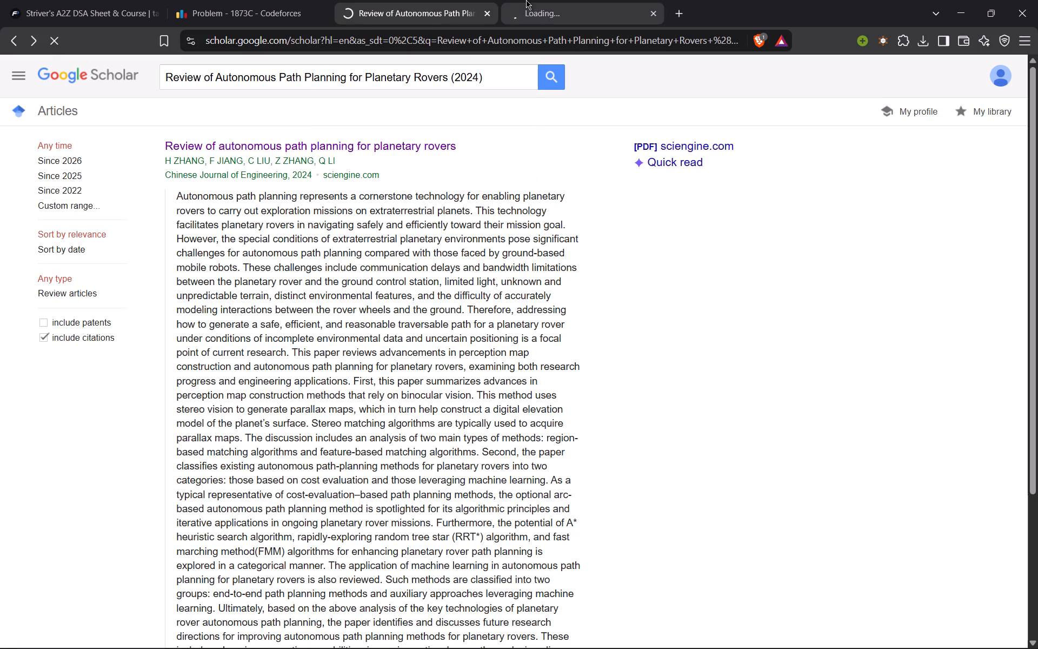
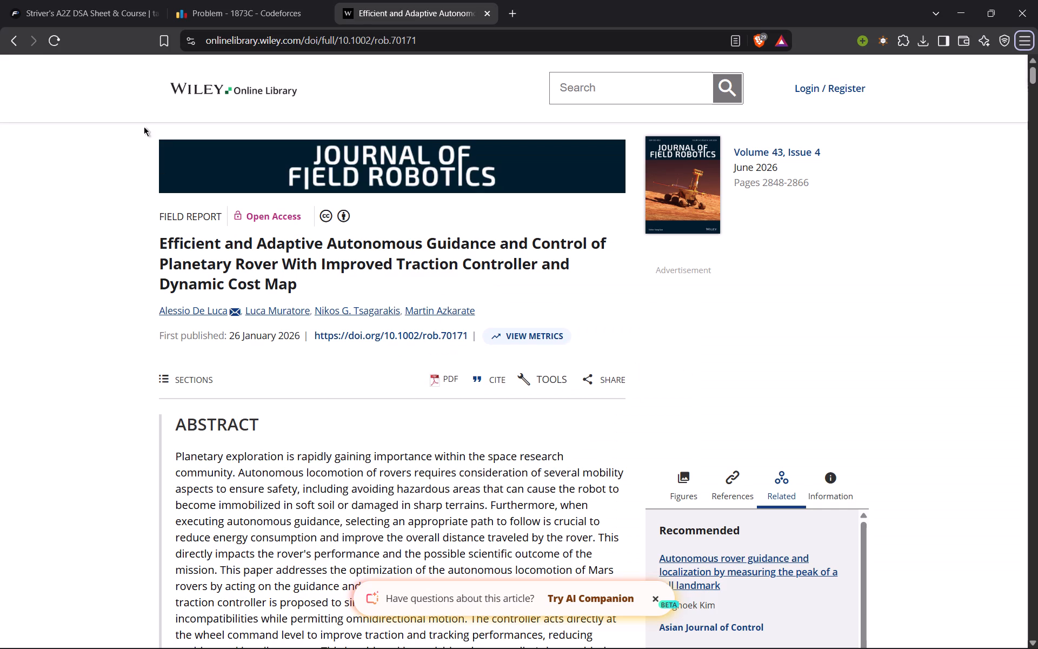
{"action": "left_click", "coordinate": [7, 44]}
{"action": "left_click", "coordinate": [344, 74]}
{"action": "key", "text": "ctrl+a"}
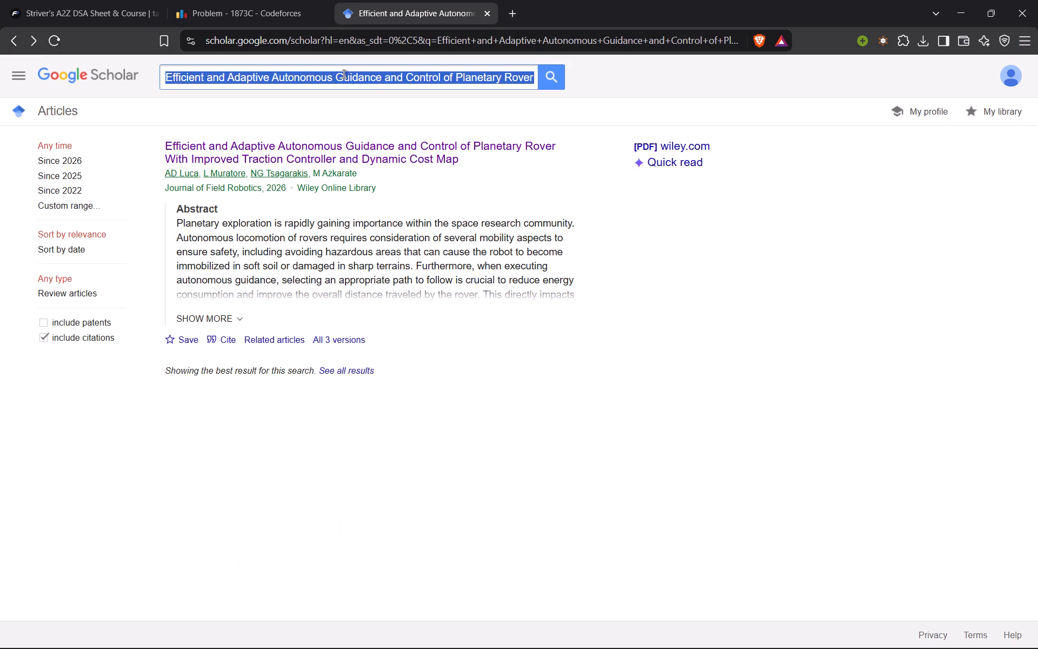
{"action": "key", "text": "ctrl+v"}
{"action": "key", "text": "Return"}
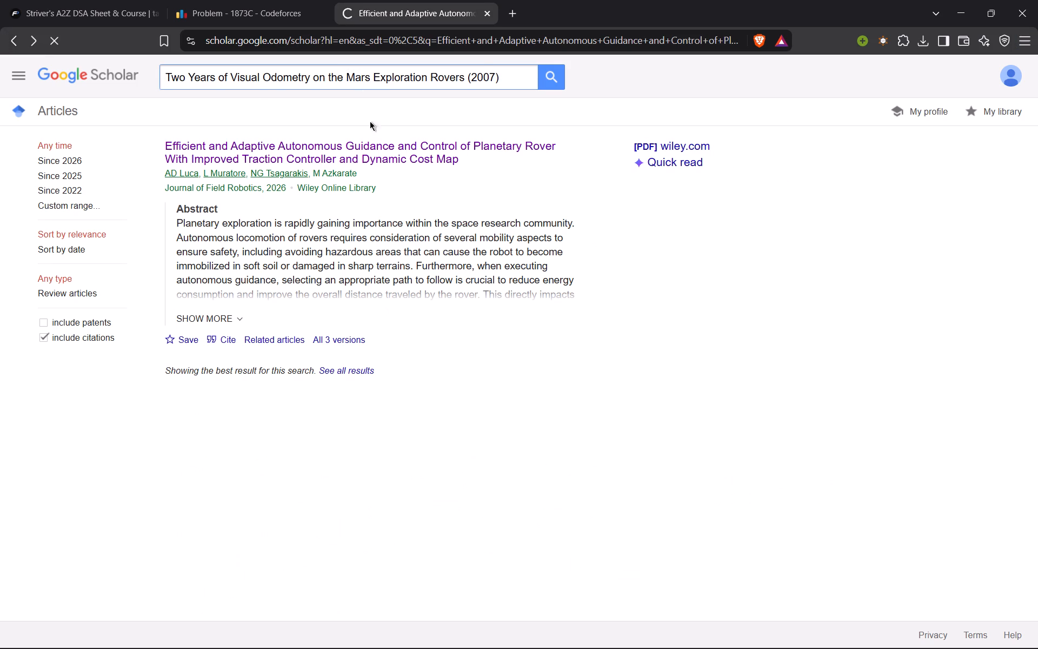
Copy the APA citation of "Two years of visual odometry on the mars exploration rovers" from Google Scholar.
{"action": "left_click", "coordinate": [234, 323]}
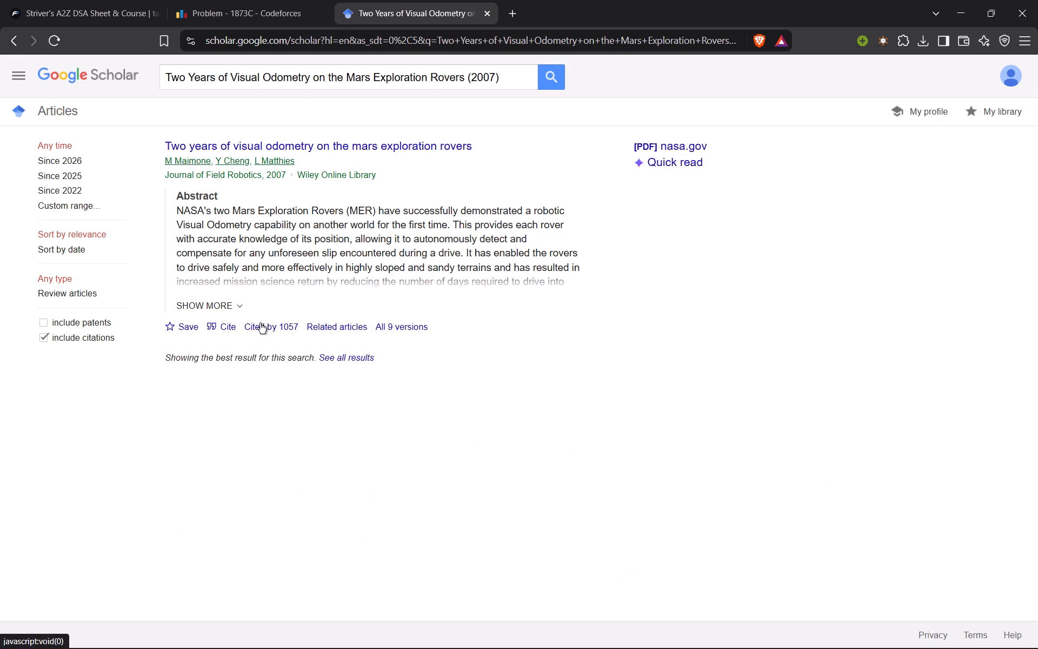
{"action": "left_click", "coordinate": [487, 317]}
{"action": "key", "text": "ctrl+c"}
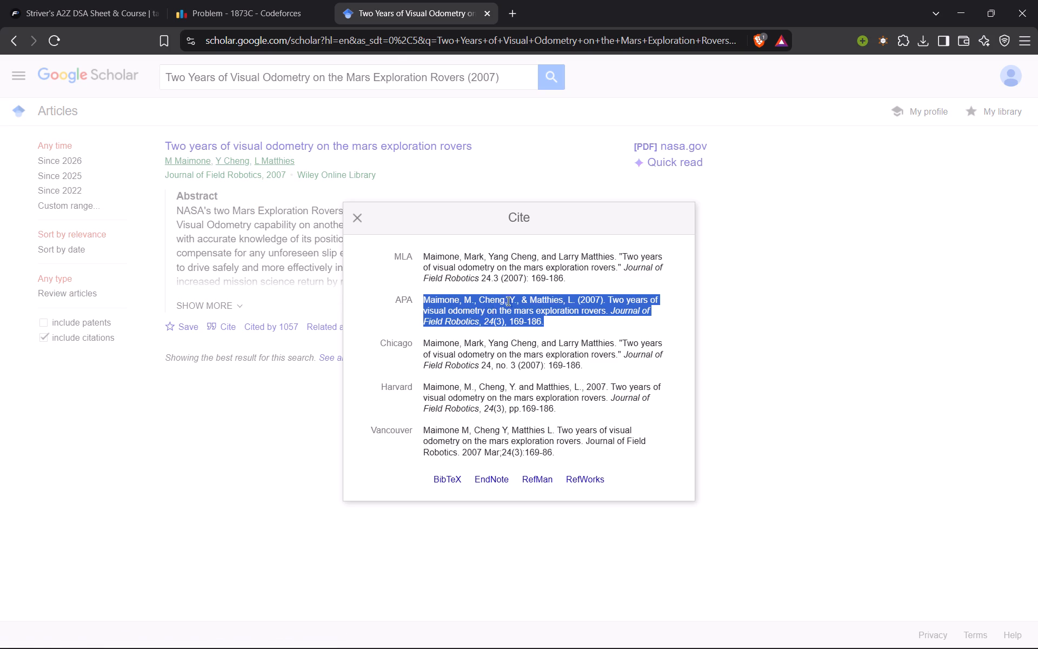
Switch to the Literature Review document and paste the copied Maimone et al. (2007) citation at the empty arrow below the Luca reference.
{"action": "key", "text": "alt+Tab"}
{"action": "key", "text": "alt+Tab"}
{"action": "key", "text": "alt+Tab"}
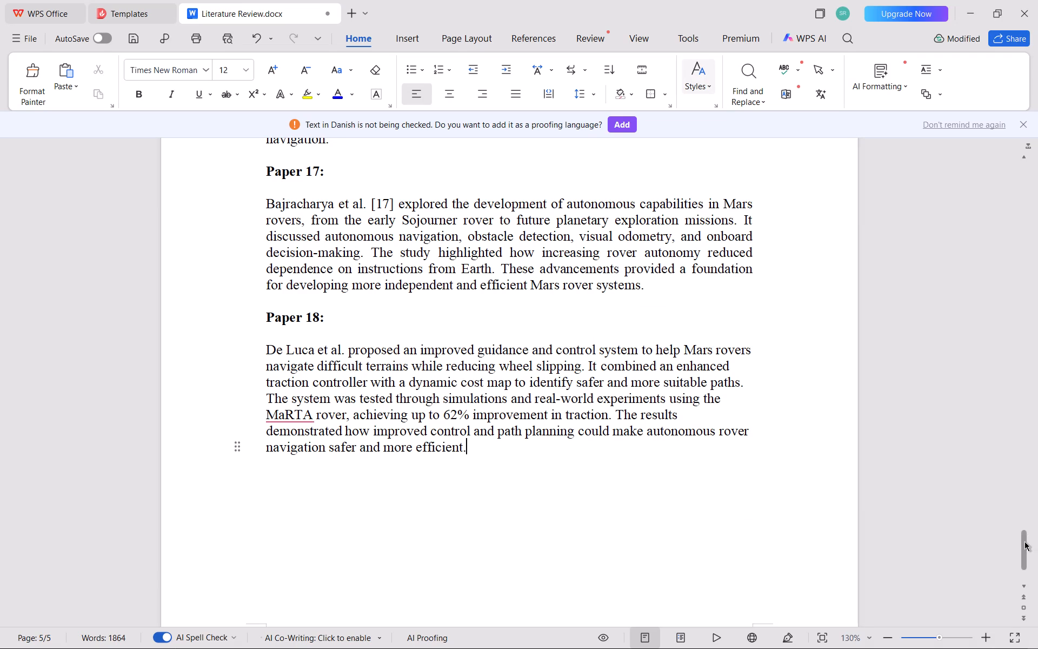
{"action": "left_click_drag", "start_coordinate": [1024, 541], "coordinate": [1013, 260]}
{"action": "scroll", "coordinate": [618, 359], "scroll_direction": "up", "scroll_amount": 3}
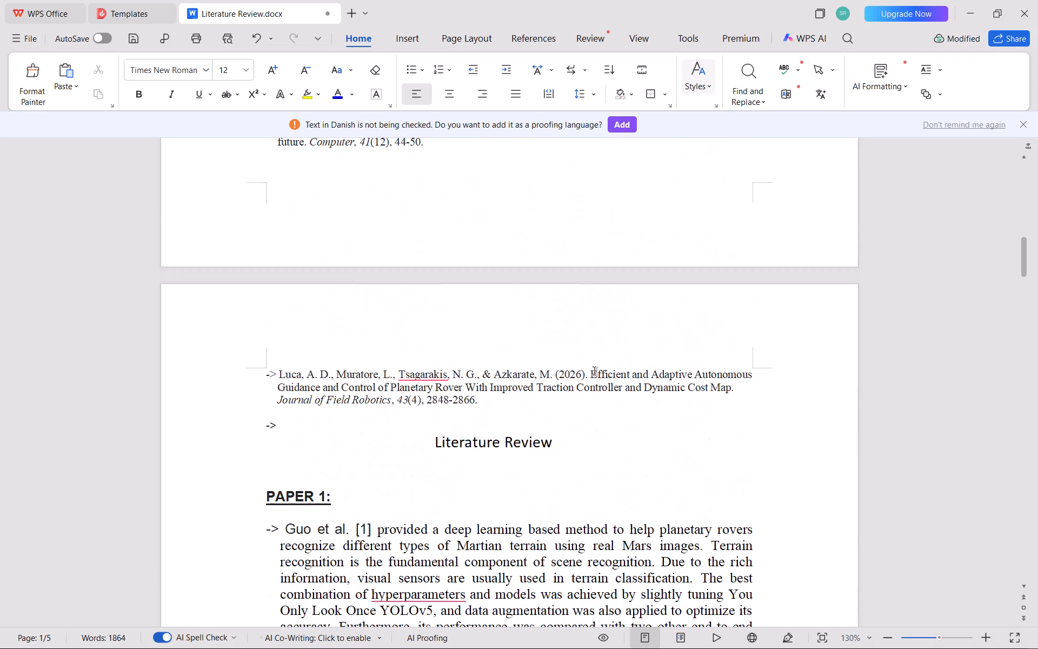
{"action": "left_click", "coordinate": [281, 420]}
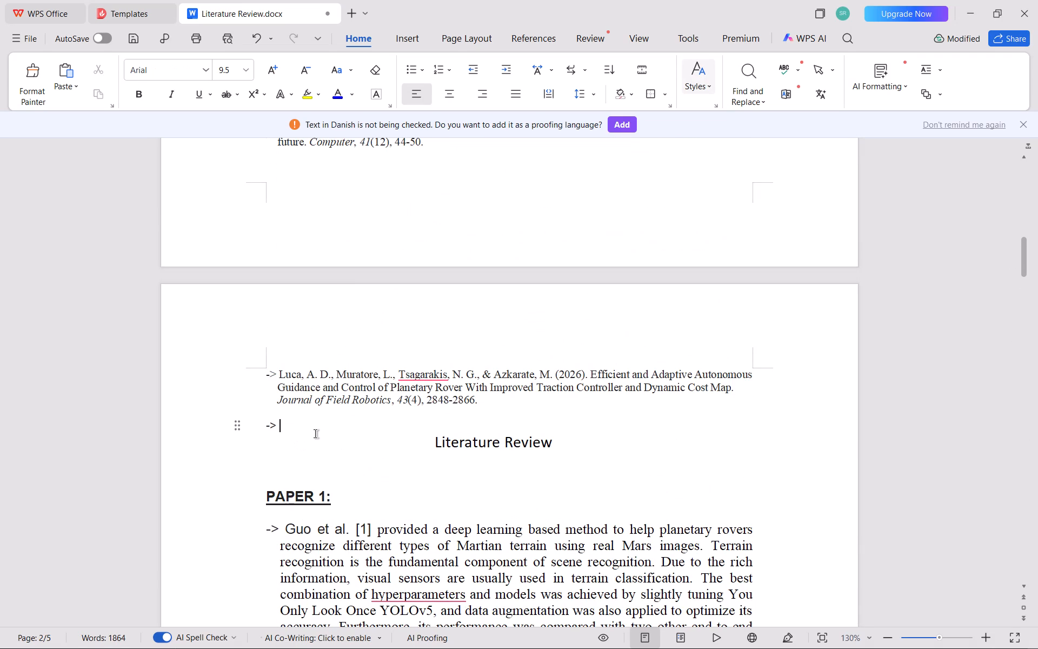
{"action": "key", "text": "ctrl+v"}
Format the pasted Maimone reference in Times New Roman at size 9.5.
{"action": "left_click_drag", "start_coordinate": [580, 435], "coordinate": [278, 423]}
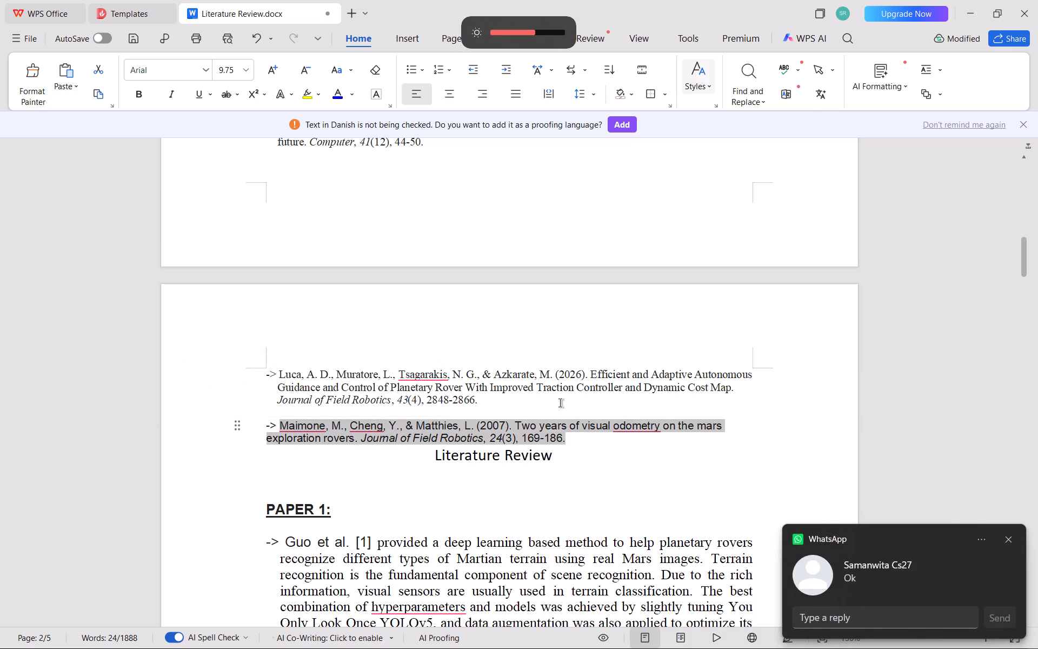
{"action": "right_click", "coordinate": [319, 432]}
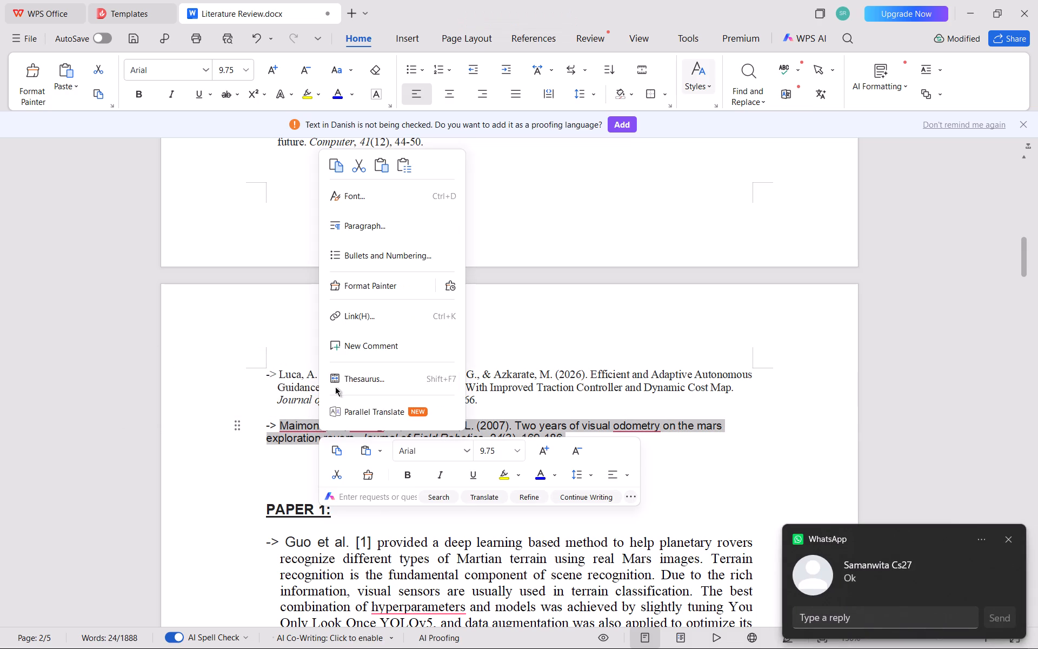
{"action": "left_click", "coordinate": [431, 451]}
{"action": "type", "text": "timer"}
{"action": "key", "text": "BackSpace"}
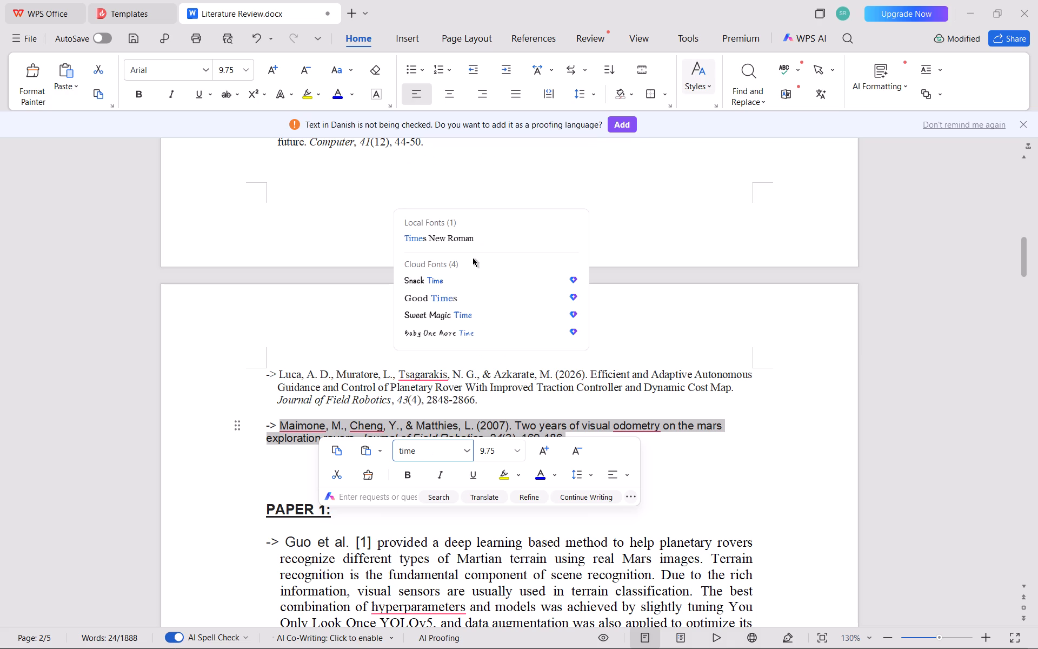
{"action": "left_click", "coordinate": [475, 239]}
{"action": "left_click", "coordinate": [505, 447]}
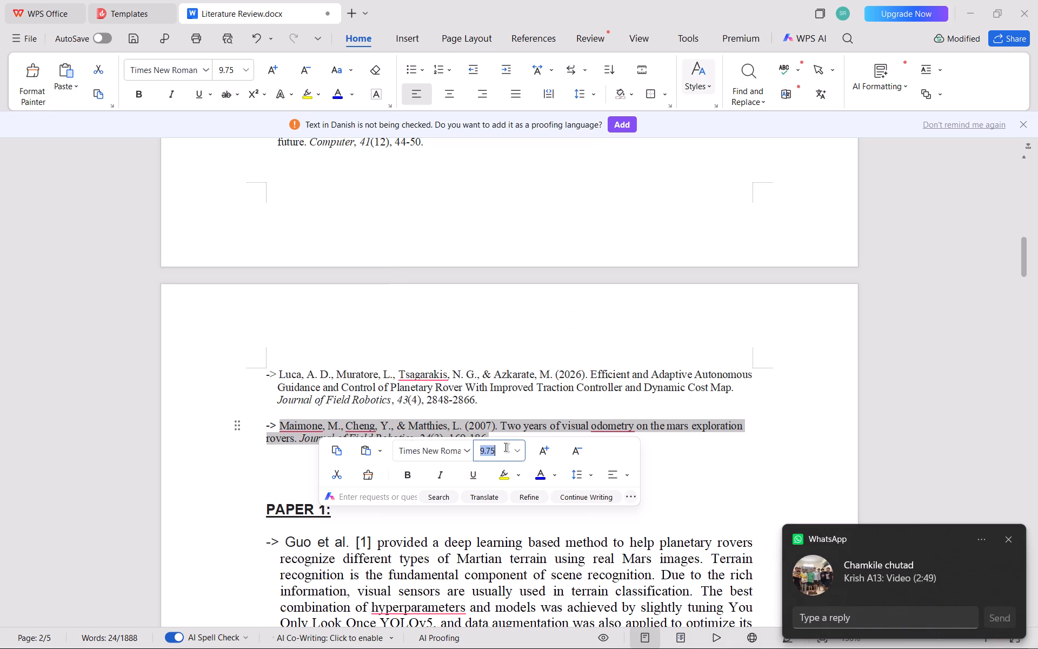
{"action": "key", "text": "BackSpace"}
{"action": "type", "text": "9."}
{"action": "type", "text": "75"}
{"action": "key", "text": "Return"}
{"action": "key", "text": "BackSpace"}
{"action": "key", "text": "BackSpace"}
{"action": "key", "text": "5"}
{"action": "key", "text": "Return"}
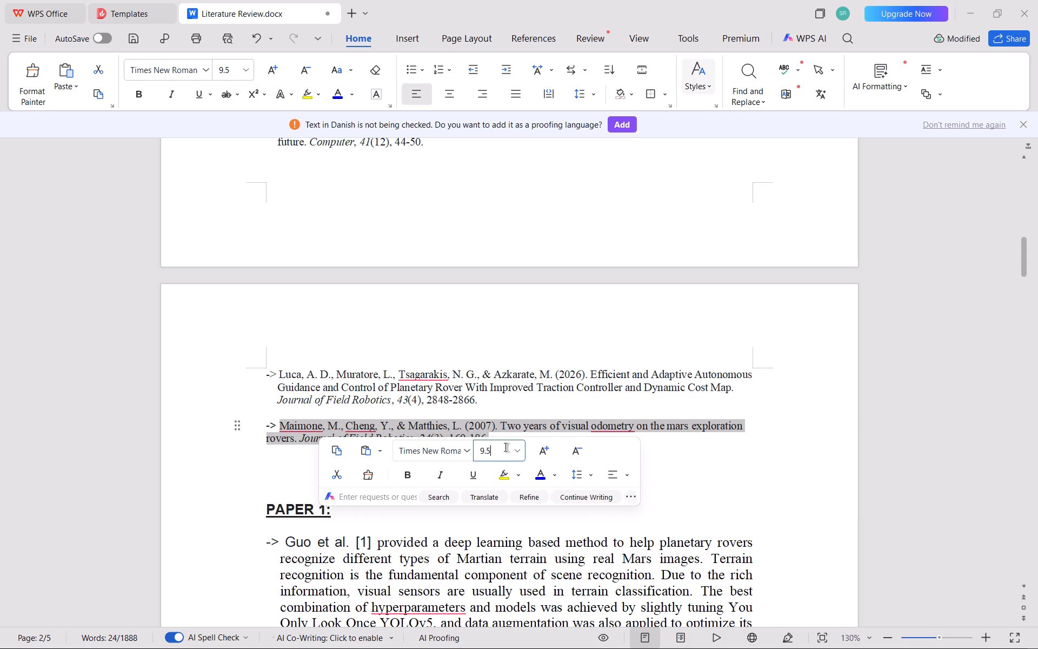
{"action": "left_click", "coordinate": [679, 467]}
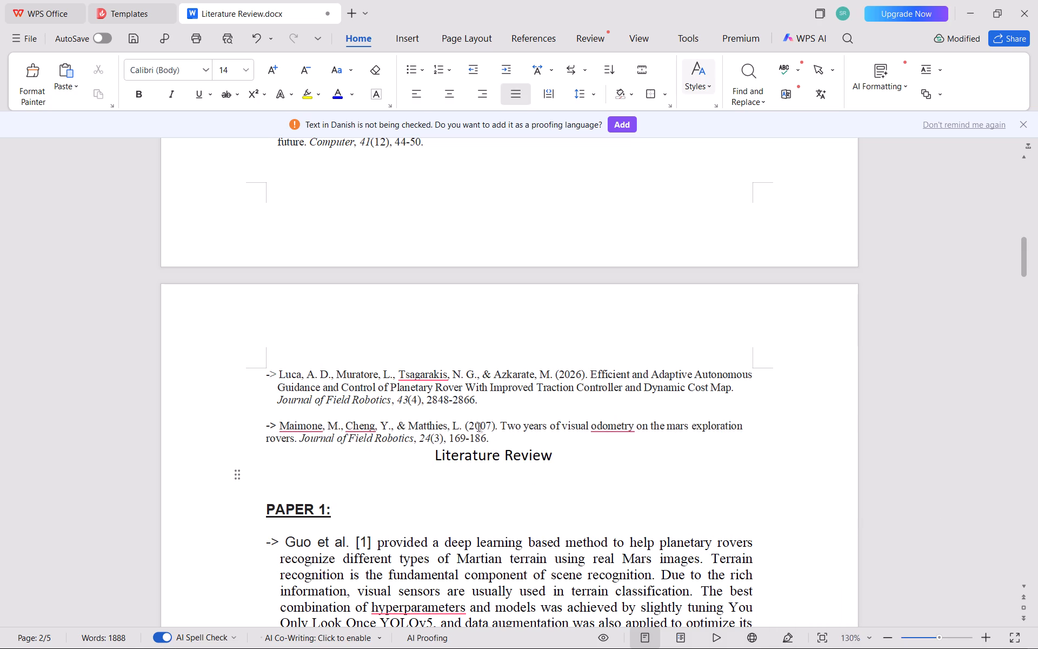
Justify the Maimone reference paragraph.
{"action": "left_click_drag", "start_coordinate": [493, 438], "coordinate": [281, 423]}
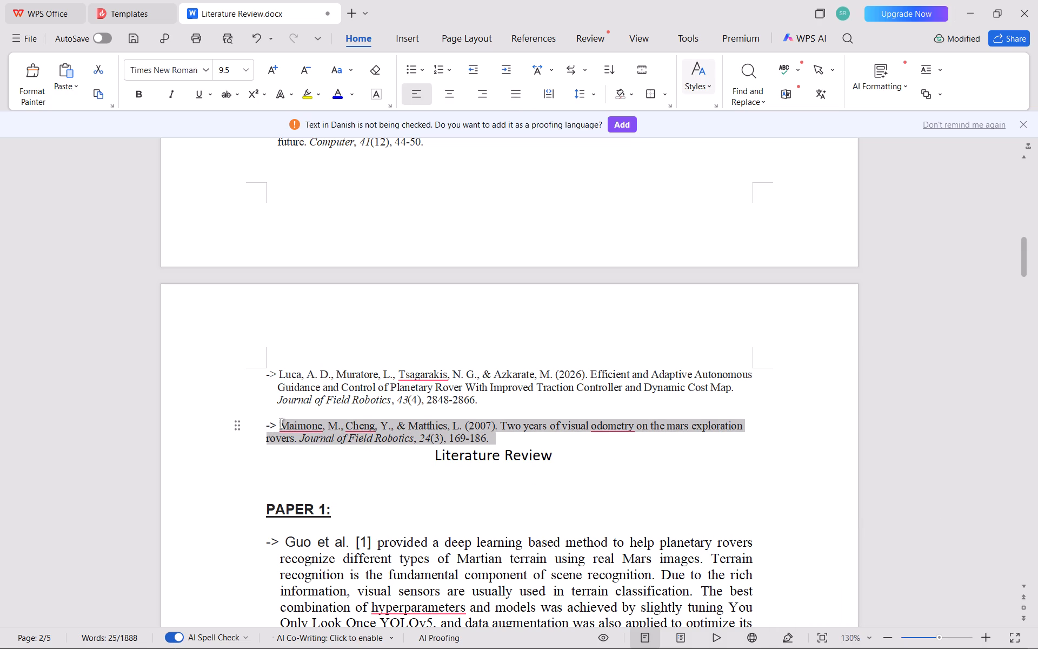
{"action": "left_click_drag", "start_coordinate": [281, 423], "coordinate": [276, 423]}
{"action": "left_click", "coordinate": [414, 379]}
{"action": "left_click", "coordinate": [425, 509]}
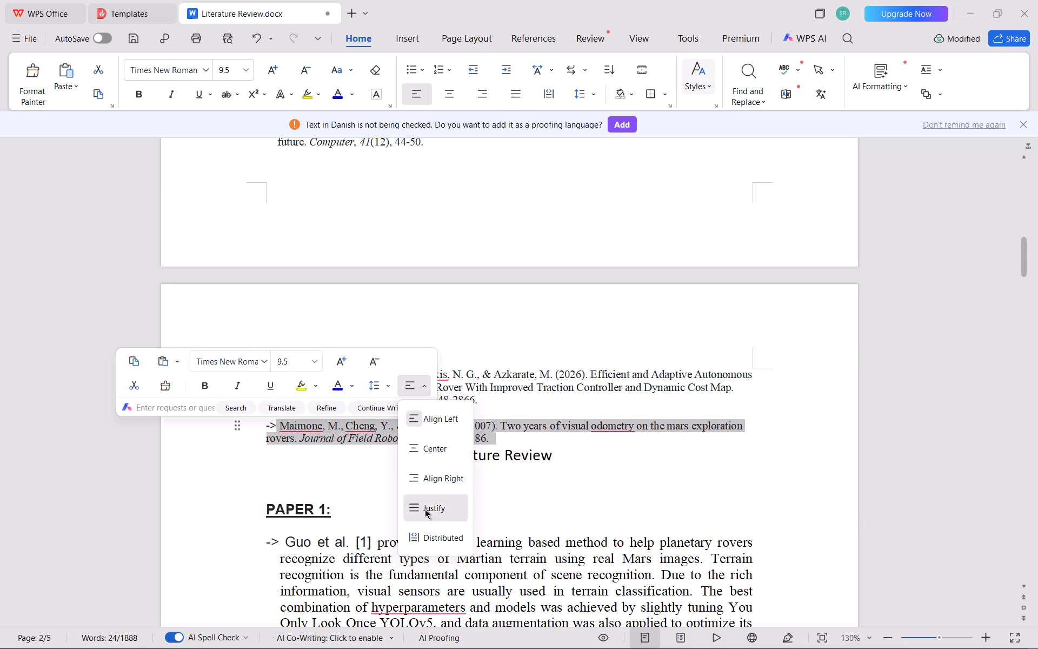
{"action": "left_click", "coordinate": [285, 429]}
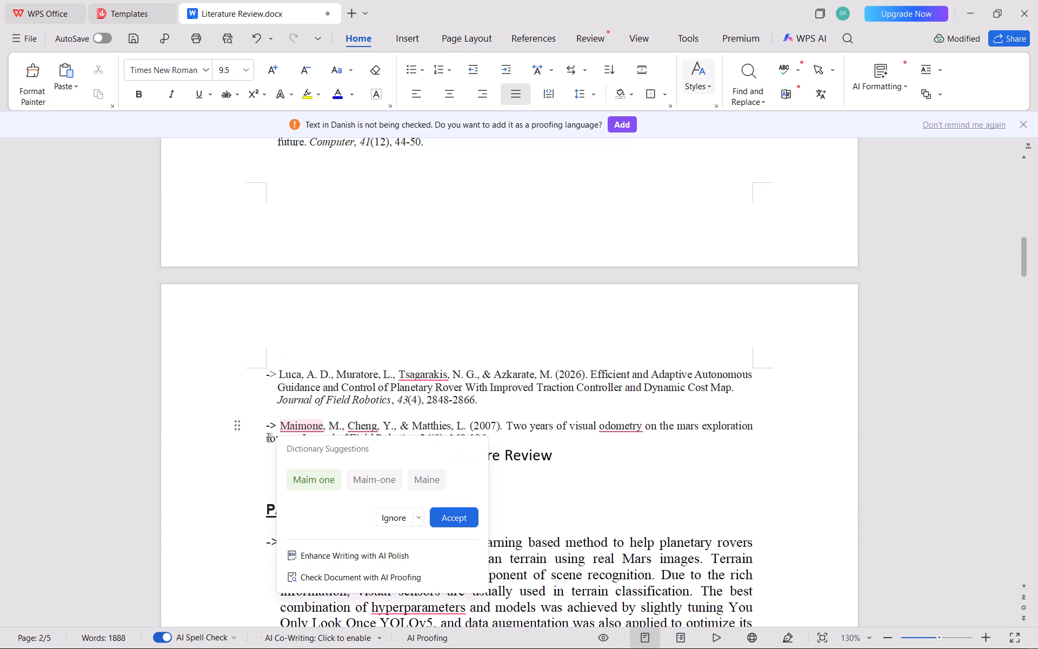
Indent the second line of the Maimone reference with spaces before "rovers".
{"action": "left_click", "coordinate": [268, 438]}
{"action": "left_click", "coordinate": [264, 443]}
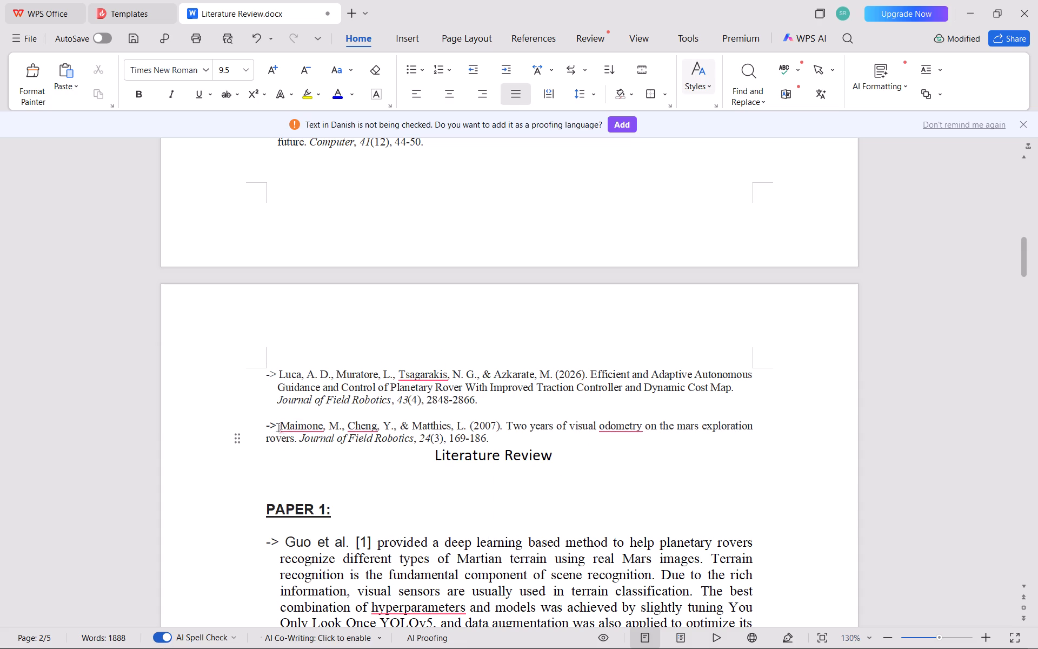
{"action": "key", "text": "space"}
{"action": "key", "text": "space"}
{"action": "key", "text": "space"}
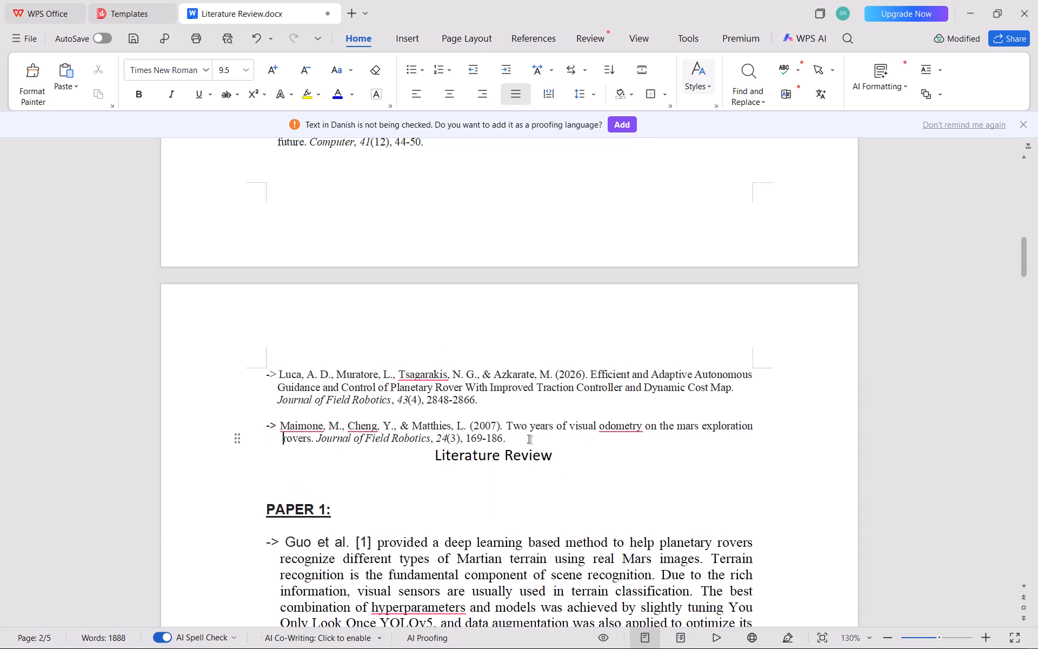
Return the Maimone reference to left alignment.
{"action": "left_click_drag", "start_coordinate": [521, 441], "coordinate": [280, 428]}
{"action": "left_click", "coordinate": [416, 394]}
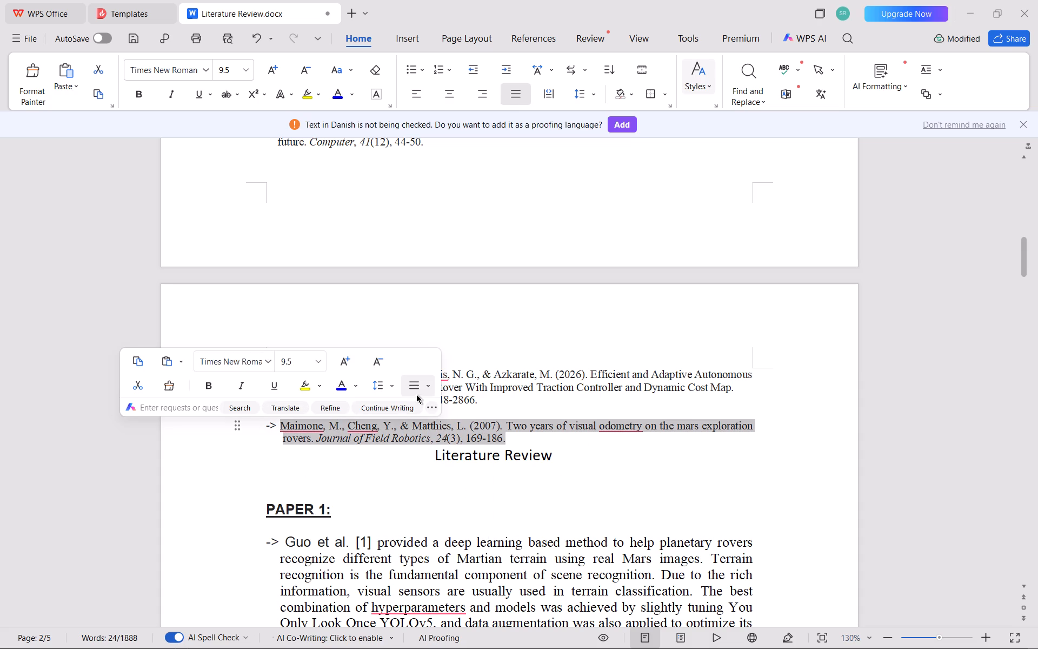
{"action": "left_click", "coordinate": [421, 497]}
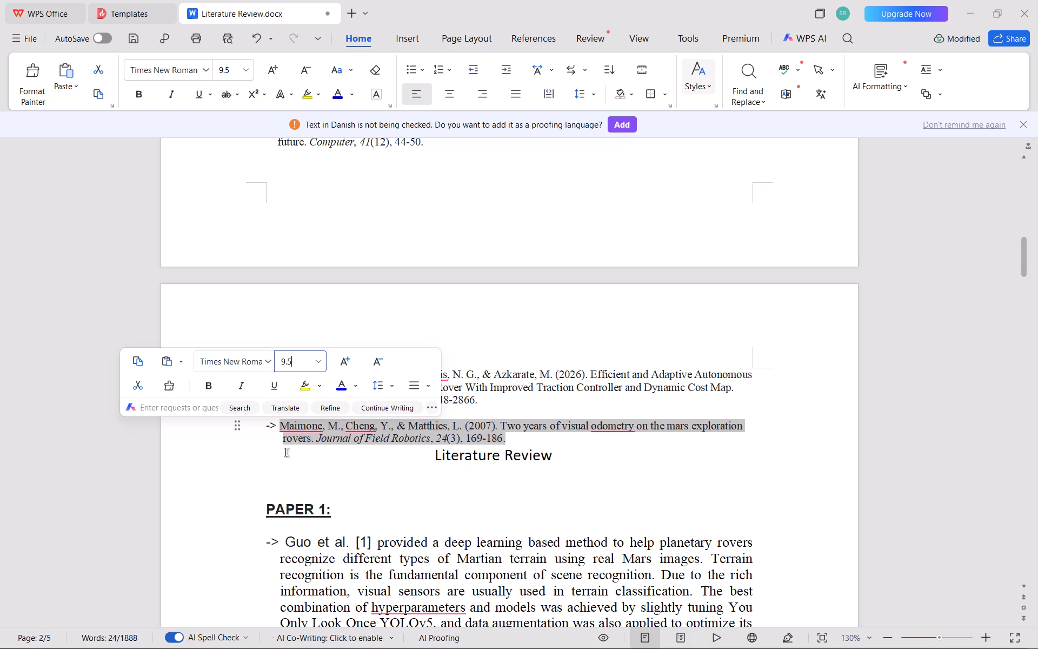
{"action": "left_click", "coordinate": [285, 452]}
Break the Maimone reference after "exploration" and indent the second line with spaces to line up under "Maimone".
{"action": "left_click", "coordinate": [282, 438]}
{"action": "key", "text": "BackSpace"}
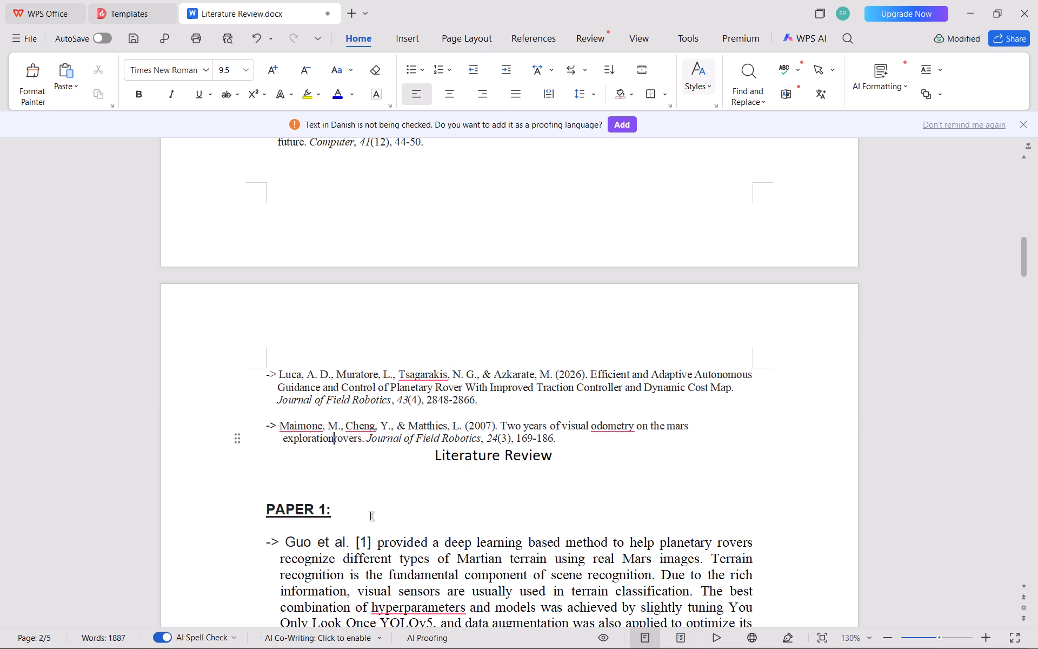
{"action": "key", "text": "ctrl+z"}
{"action": "key", "text": "Left"}
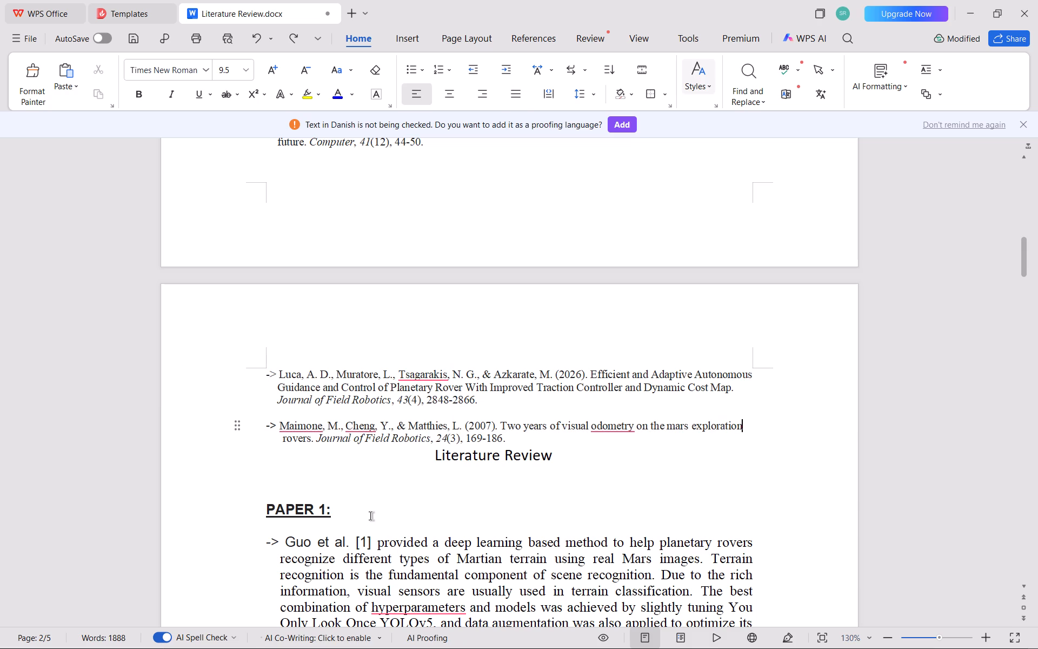
{"action": "key", "text": "Return"}
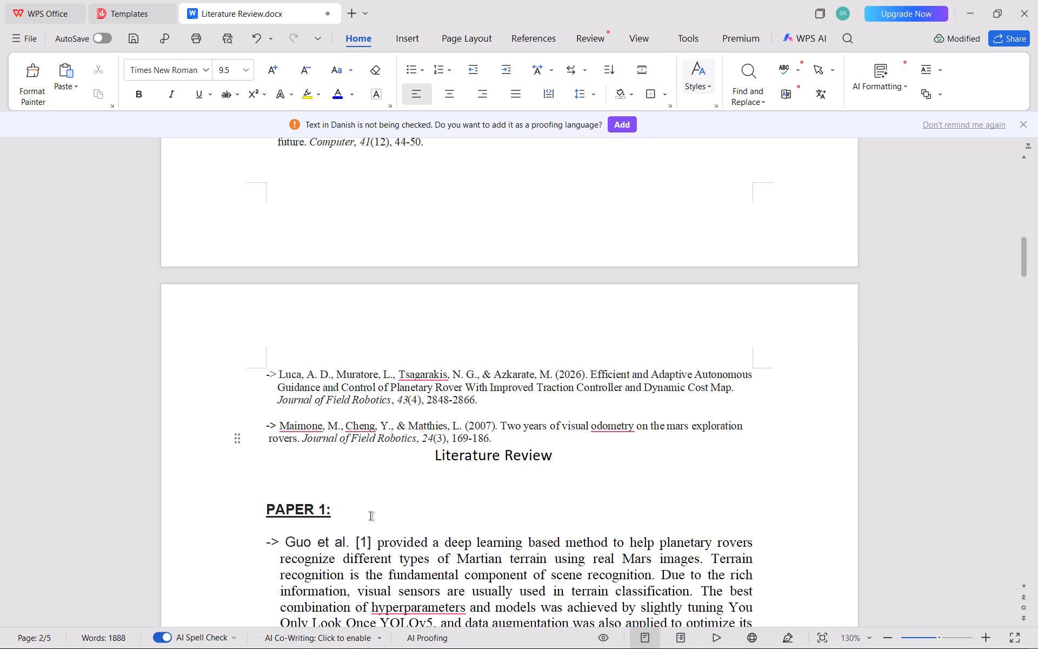
{"action": "key", "text": "space"}
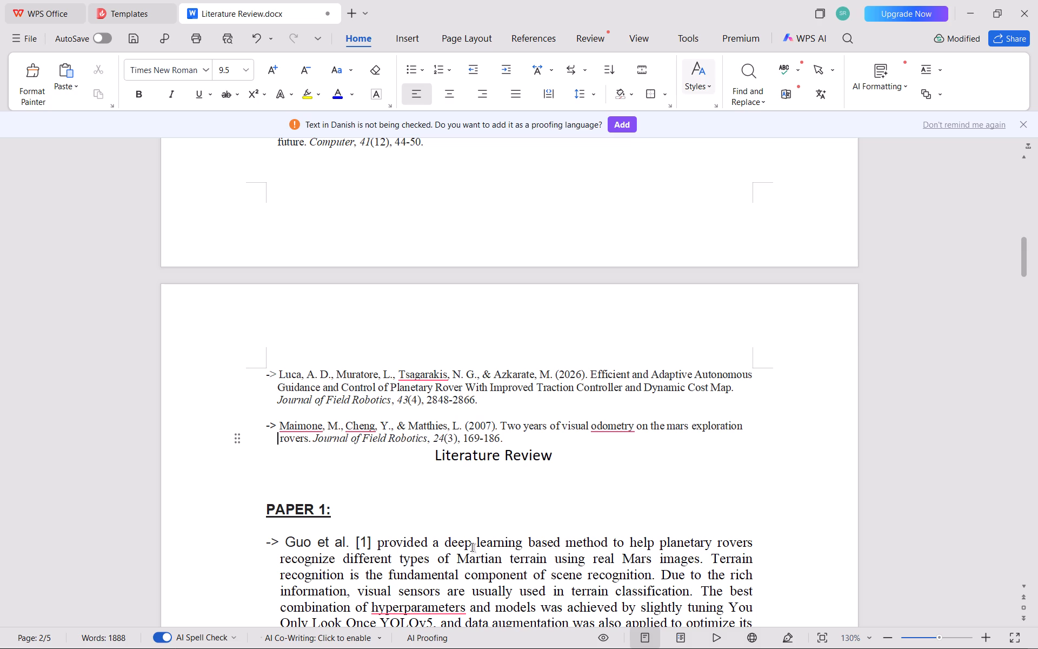
{"action": "left_click", "coordinate": [509, 434]}
Review the end of the document at Paper 18 and the PDFs in File Explorer's "4th" research papers folder.
{"action": "scroll", "coordinate": [607, 444], "scroll_direction": "down", "scroll_amount": 3}
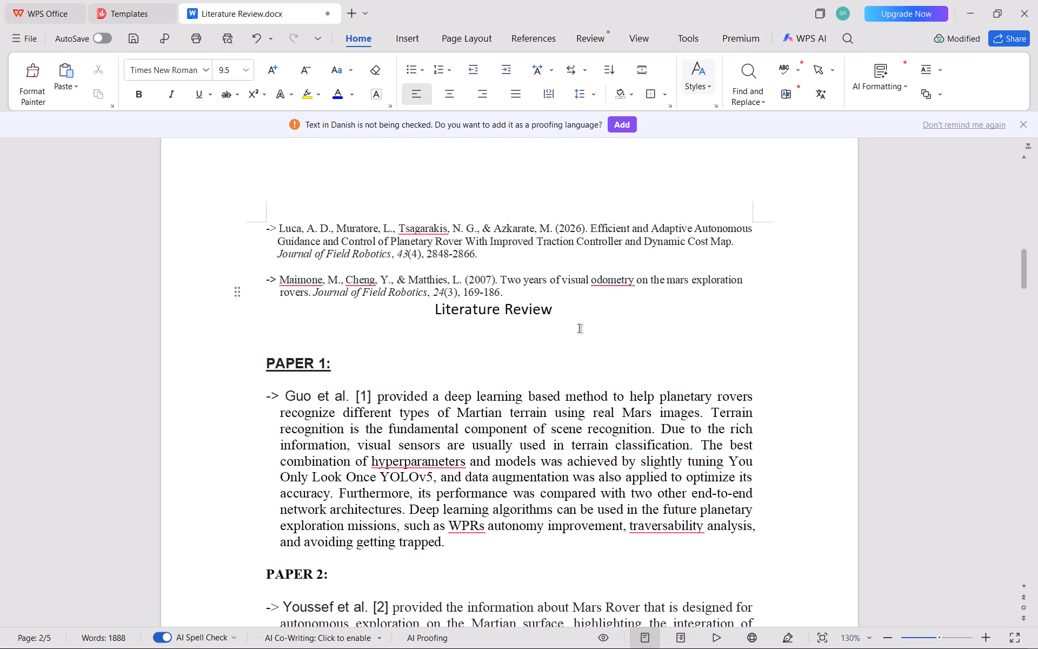
{"action": "scroll", "coordinate": [579, 328], "scroll_direction": "down", "scroll_amount": 17}
{"action": "scroll", "coordinate": [579, 331], "scroll_direction": "down", "scroll_amount": 18}
{"action": "scroll", "coordinate": [576, 337], "scroll_direction": "down", "scroll_amount": 15}
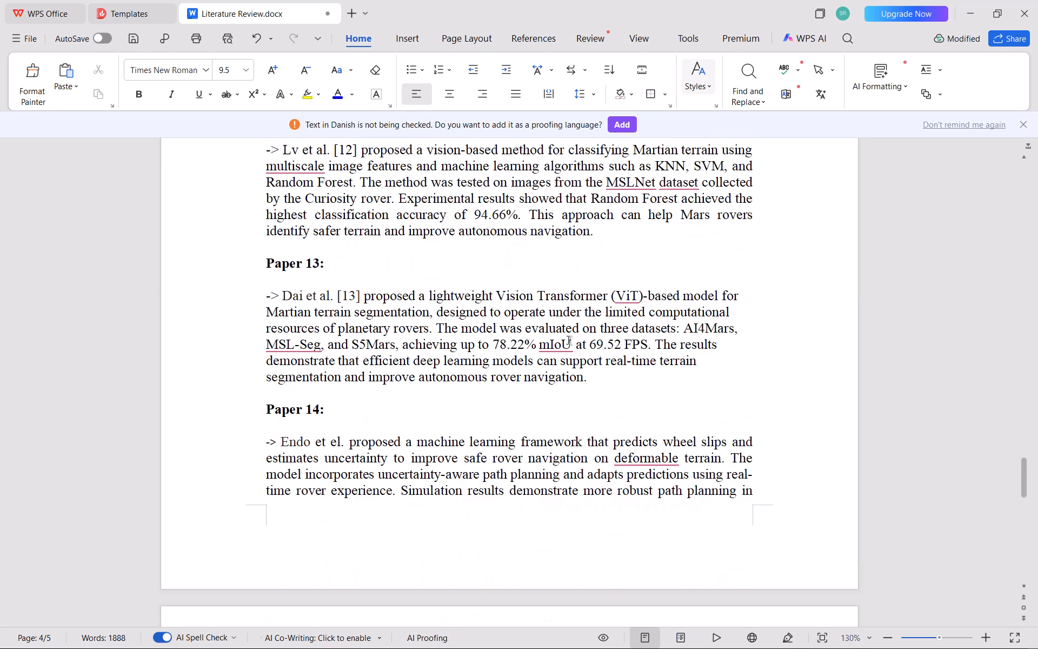
{"action": "scroll", "coordinate": [568, 340], "scroll_direction": "down", "scroll_amount": 19}
{"action": "scroll", "coordinate": [559, 360], "scroll_direction": "down", "scroll_amount": 6}
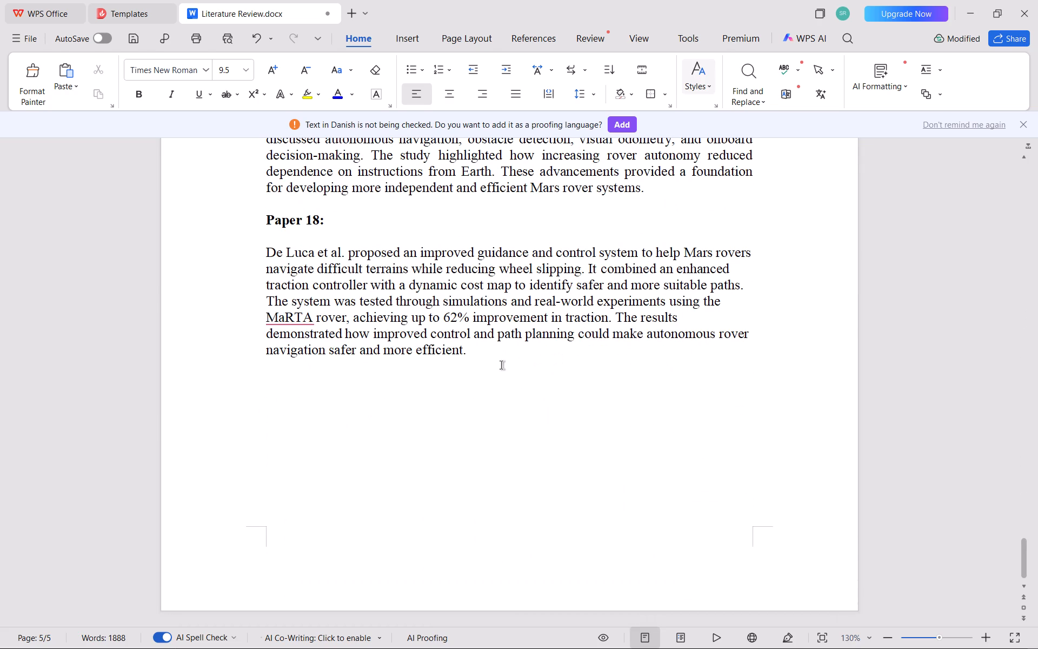
{"action": "key", "text": "alt+Tab"}
{"action": "left_click", "coordinate": [796, 296], "text": "alt"}
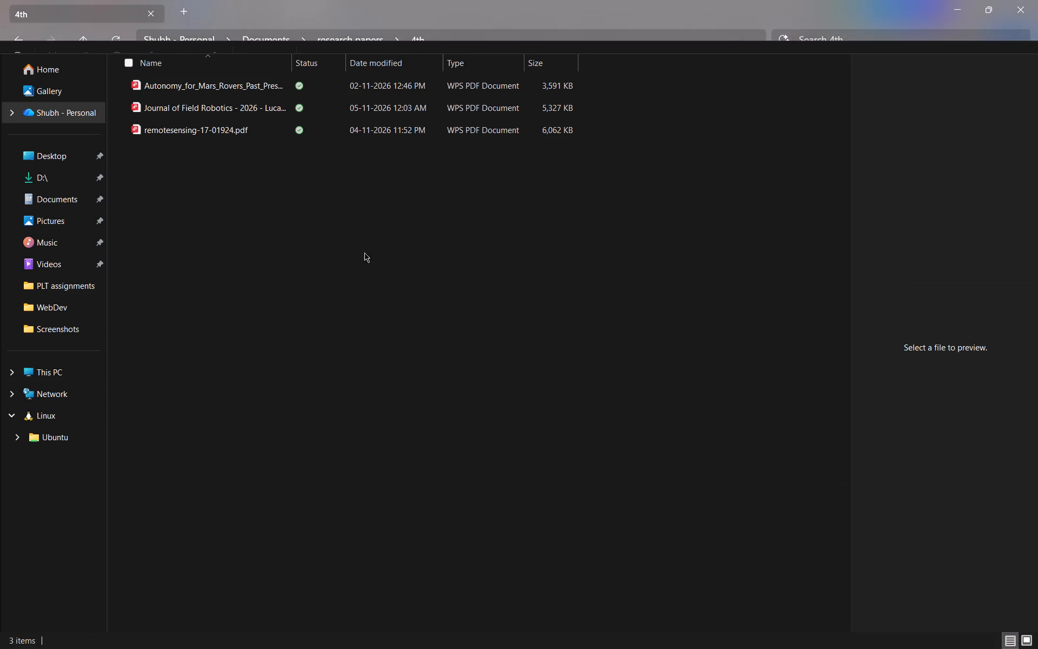
{"action": "left_click", "coordinate": [310, 216]}
Switch to Brave, open "Two years of visual odometry on the mars exploration rovers" on Wiley Online Library and download its PDF.
{"action": "key", "text": "alt+Tab"}
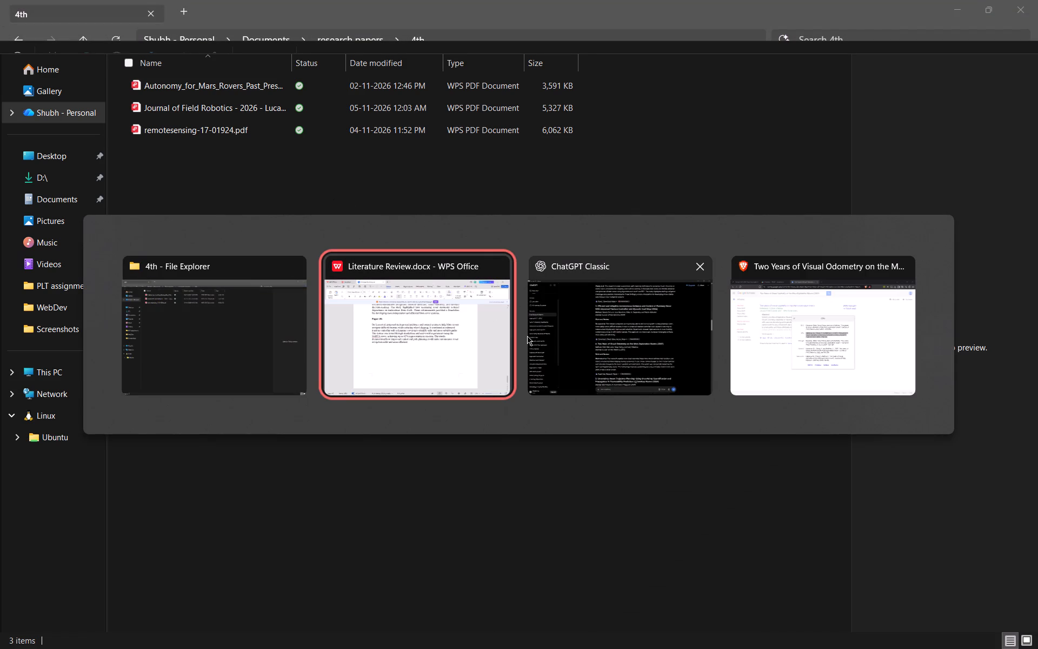
{"action": "left_click", "coordinate": [791, 328], "text": "alt"}
{"action": "left_click", "coordinate": [319, 189]}
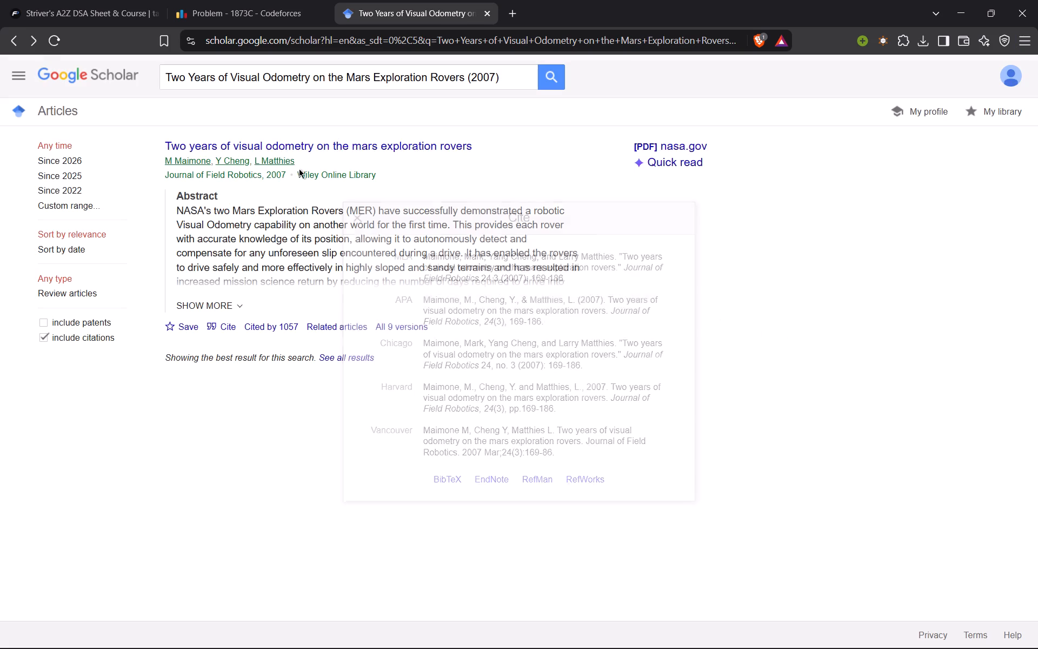
{"action": "left_click", "coordinate": [298, 151]}
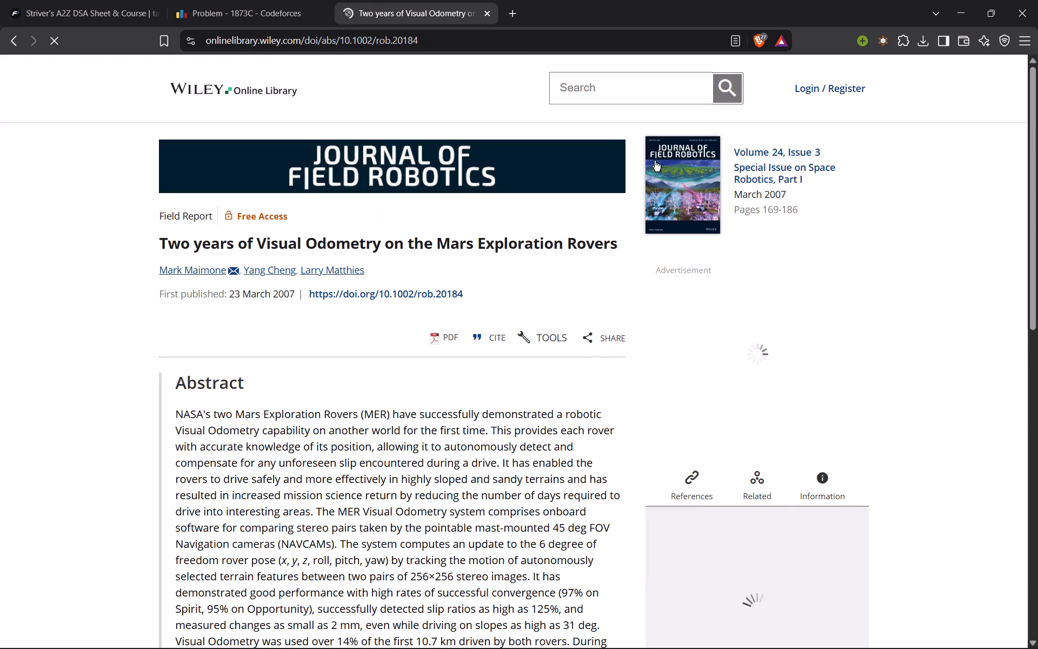
{"action": "left_click", "coordinate": [438, 336]}
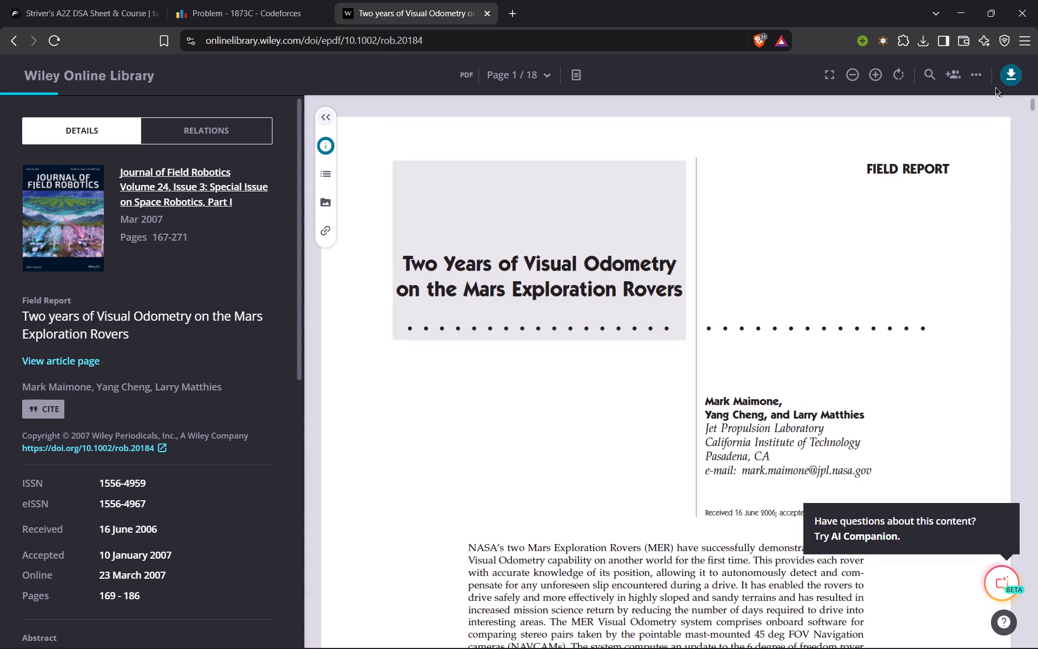
{"action": "left_click", "coordinate": [1013, 71]}
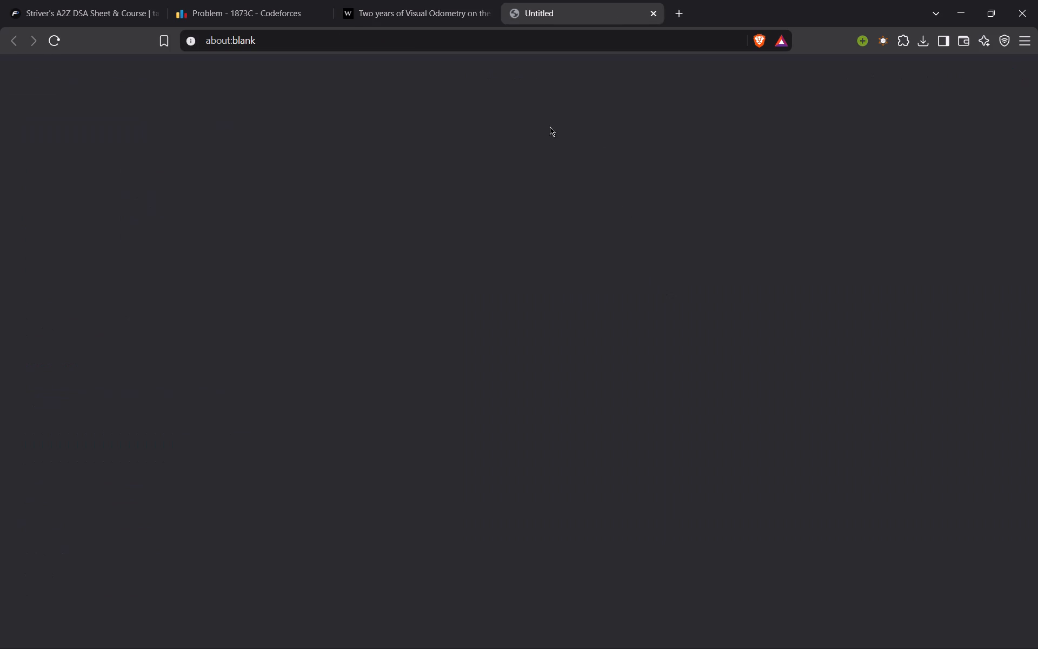
{"action": "left_click", "coordinate": [318, 289]}
{"action": "left_click", "coordinate": [318, 296]}
{"action": "left_click", "coordinate": [23, 43]}
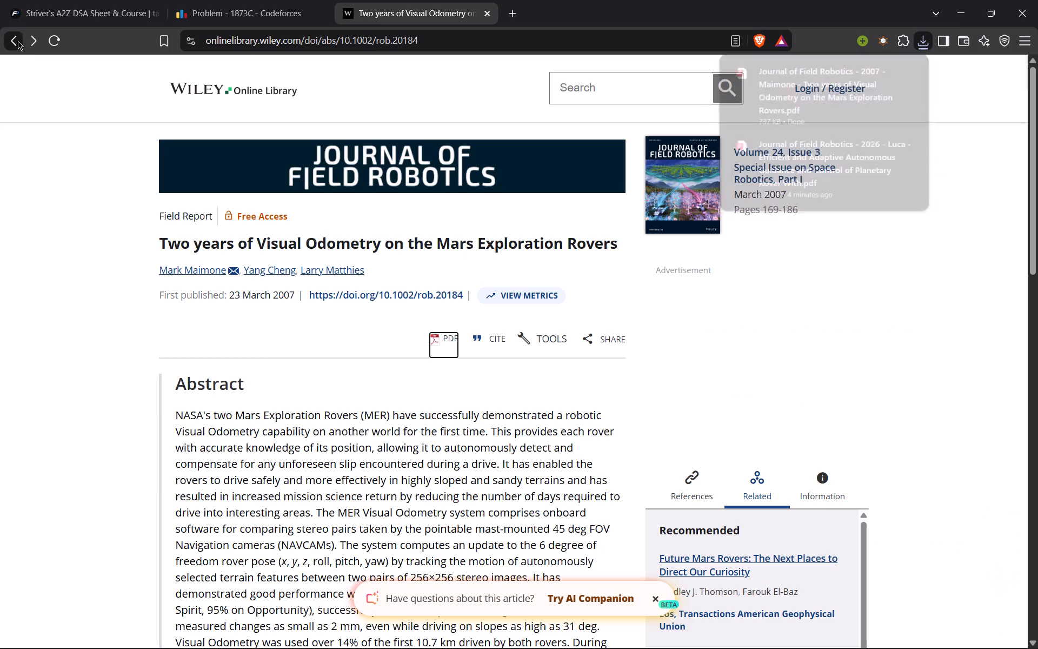
{"action": "scroll", "coordinate": [348, 421], "scroll_direction": "down", "scroll_amount": 2}
{"action": "left_click_drag", "start_coordinate": [168, 272], "coordinate": [481, 500]}
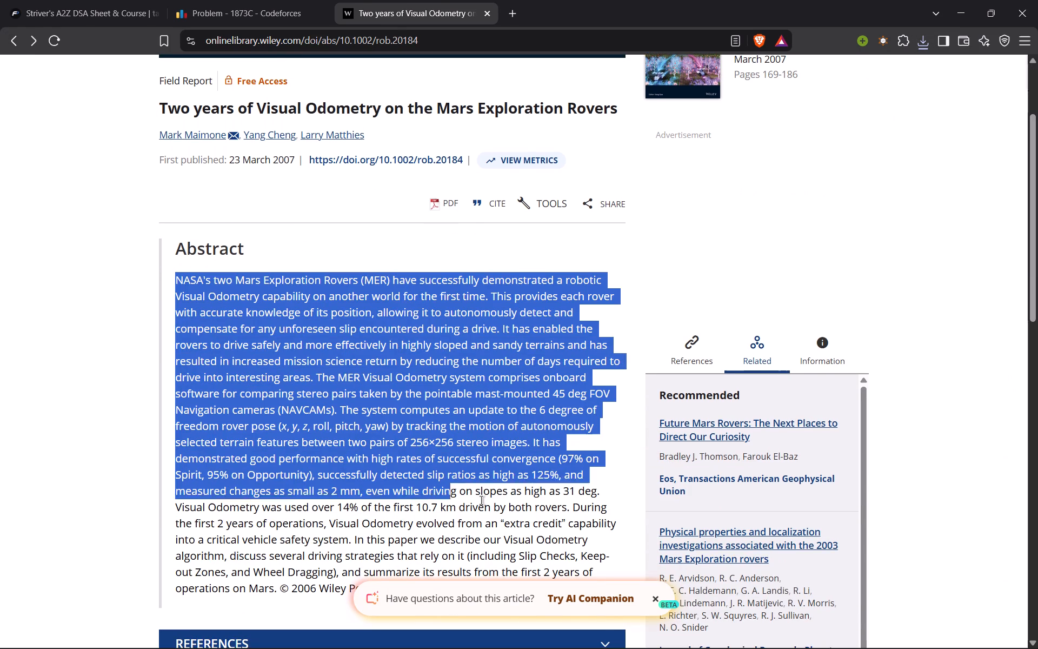
{"action": "left_click_drag", "start_coordinate": [481, 500], "coordinate": [435, 520]}
{"action": "scroll", "coordinate": [603, 582], "scroll_direction": "down", "scroll_amount": 1}
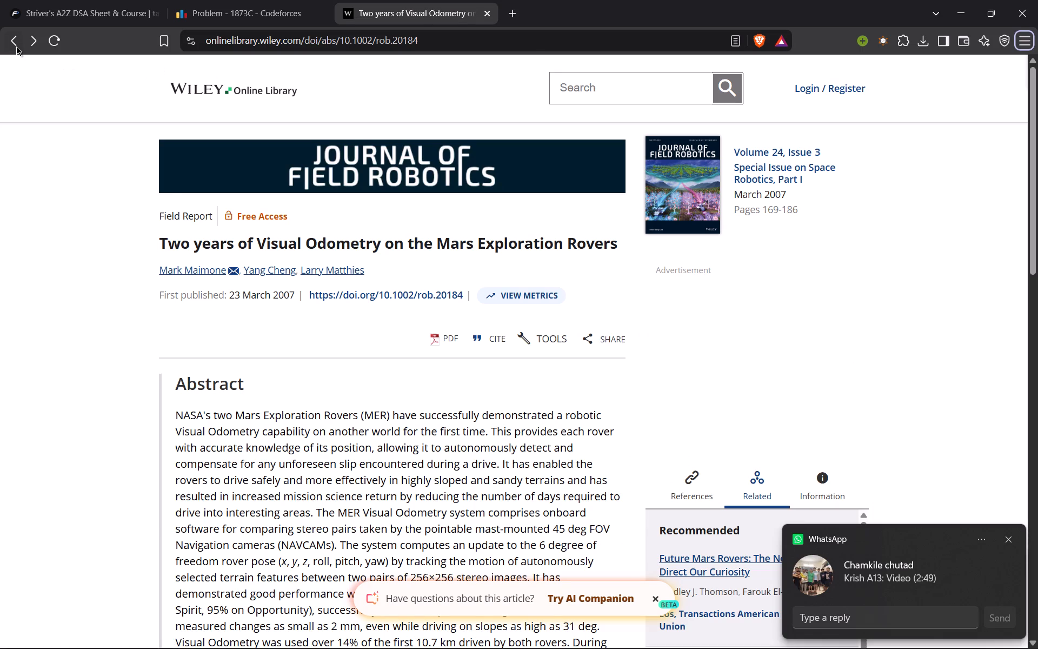
{"action": "left_click", "coordinate": [16, 47]}
{"action": "left_click", "coordinate": [325, 82]}
{"action": "key", "text": "ctrl+a"}
{"action": "key", "text": "ctrl+v"}
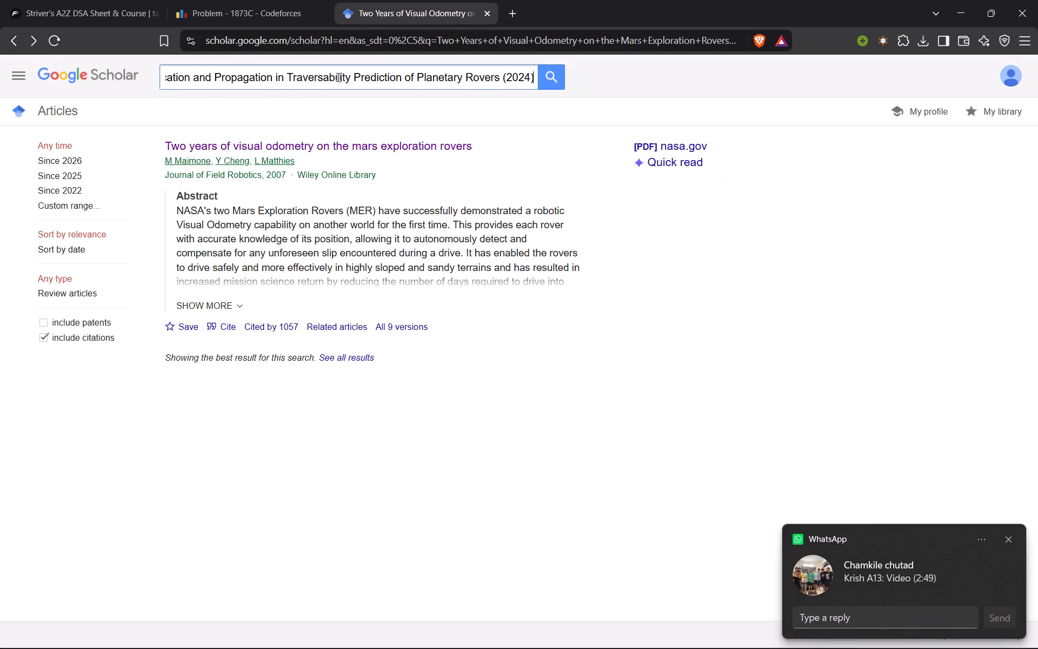
{"action": "key", "text": "Return"}
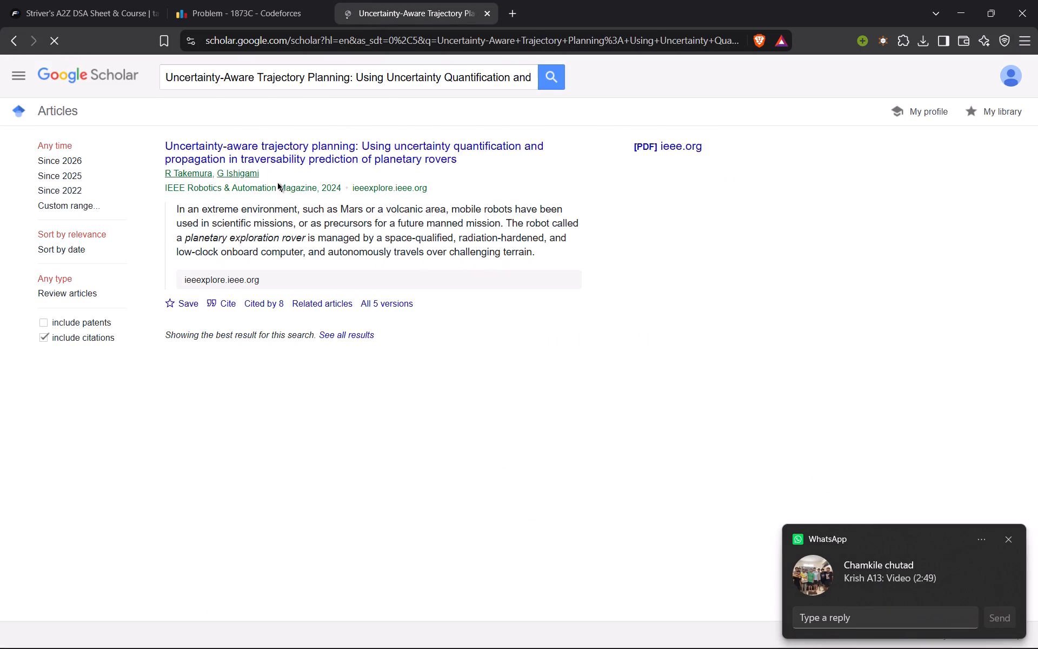
Copy the APA citation of the Takemura and Ishigami trajectory planning paper from its Google Scholar result.
{"action": "left_click", "coordinate": [217, 302]}
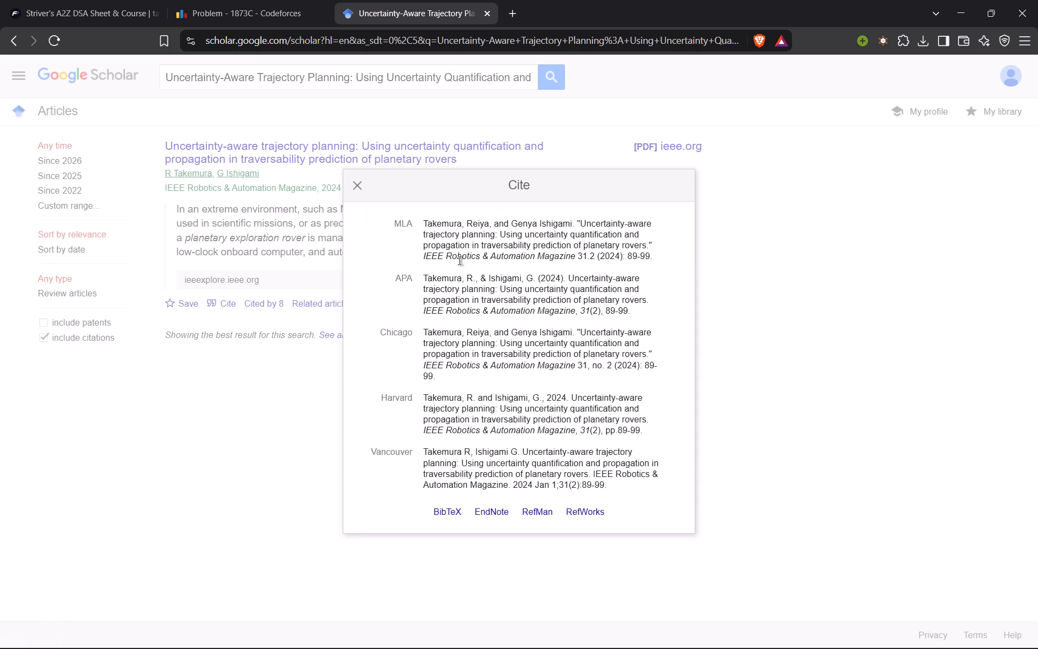
{"action": "left_click", "coordinate": [470, 277]}
{"action": "key", "text": "ctrl+c"}
{"action": "left_click", "coordinate": [554, 300]}
In the Literature Review document, paste the citation as a new "-> " entry with a blank line below the Maimone reference.
{"action": "key", "text": "alt+Tab"}
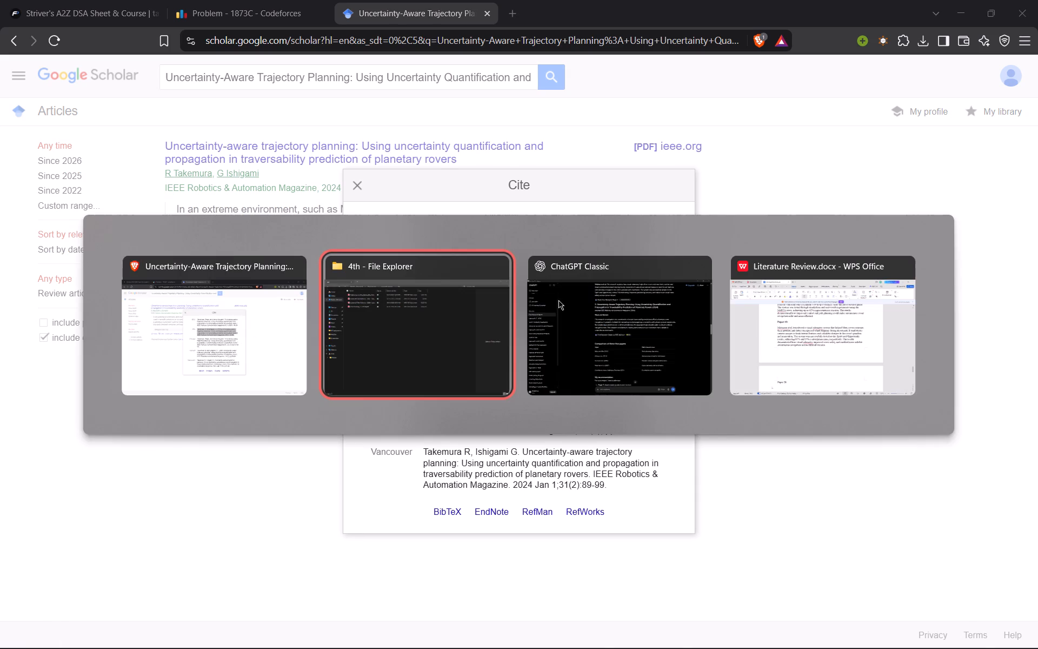
{"action": "left_click", "coordinate": [803, 321], "text": "alt"}
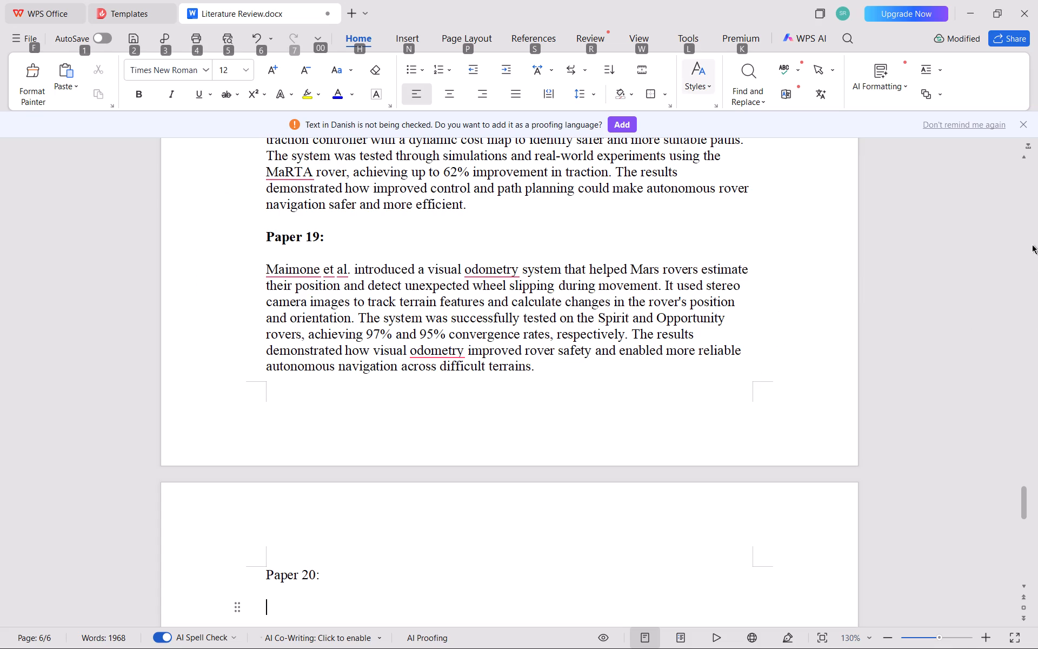
{"action": "left_click", "coordinate": [1032, 244]}
{"action": "left_click_drag", "start_coordinate": [1027, 501], "coordinate": [1020, 290]}
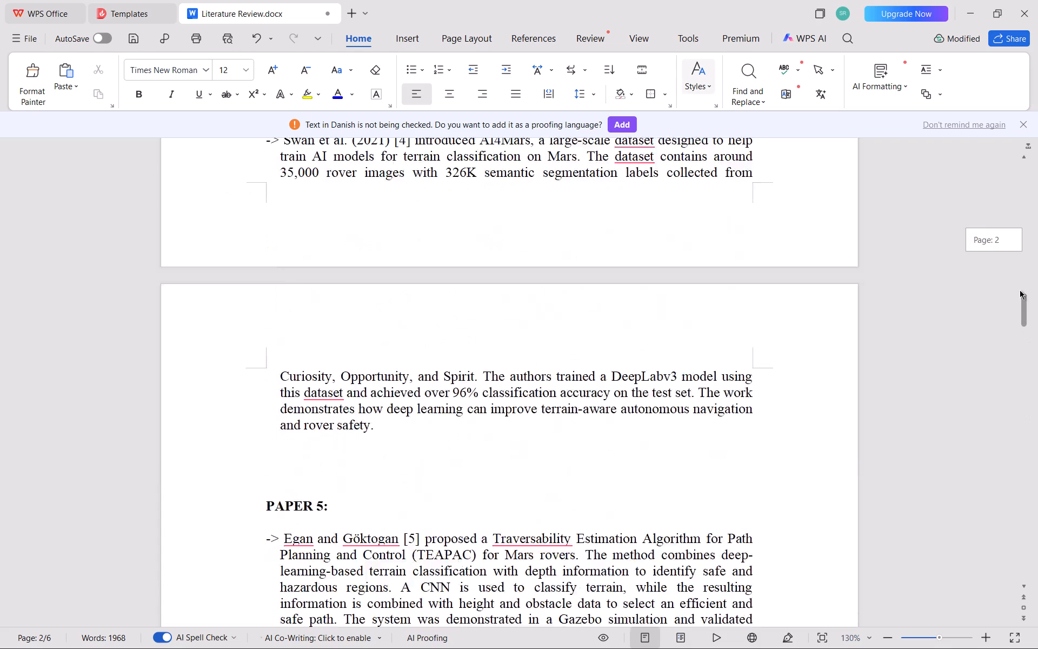
{"action": "left_click_drag", "start_coordinate": [1020, 290], "coordinate": [1020, 229]}
{"action": "scroll", "coordinate": [527, 388], "scroll_direction": "down", "scroll_amount": 3}
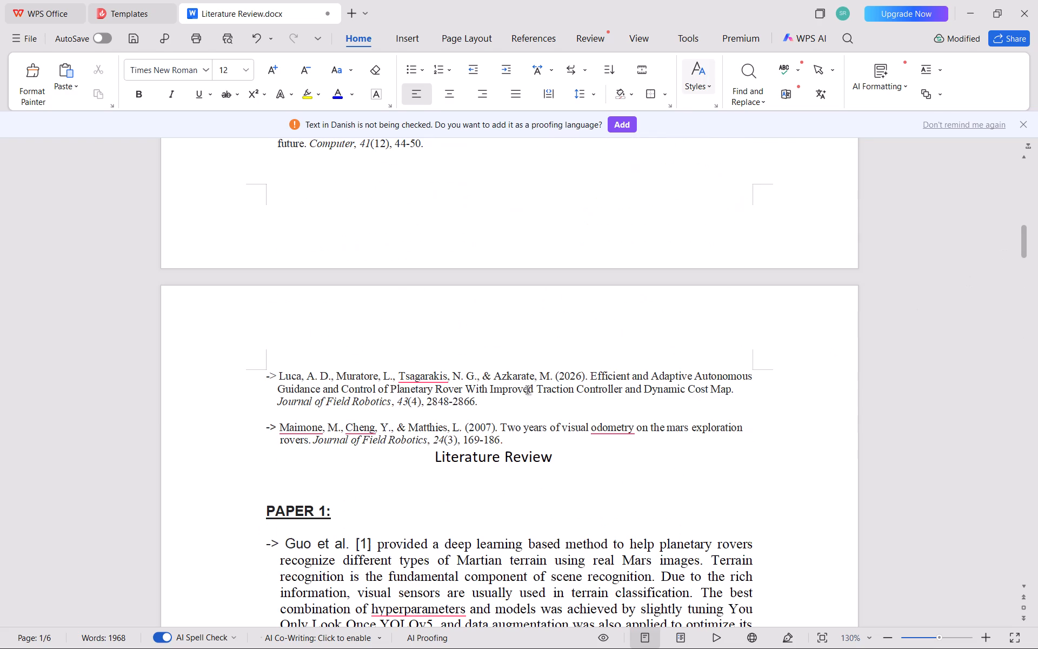
{"action": "left_click", "coordinate": [539, 439]}
{"action": "key", "text": "Return"}
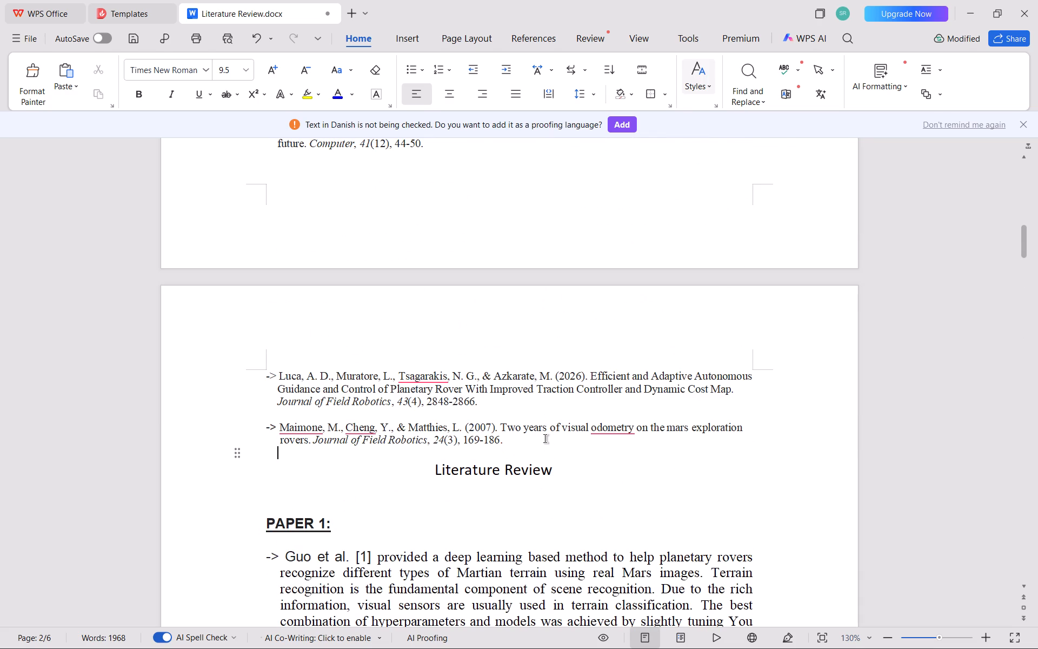
{"action": "key", "text": "Return"}
{"action": "key", "text": "BackSpace"}
{"action": "type", "text": "-?"}
{"action": "key", "text": "BackSpace"}
{"action": "type", "text": ">"}
{"action": "key", "text": "space"}
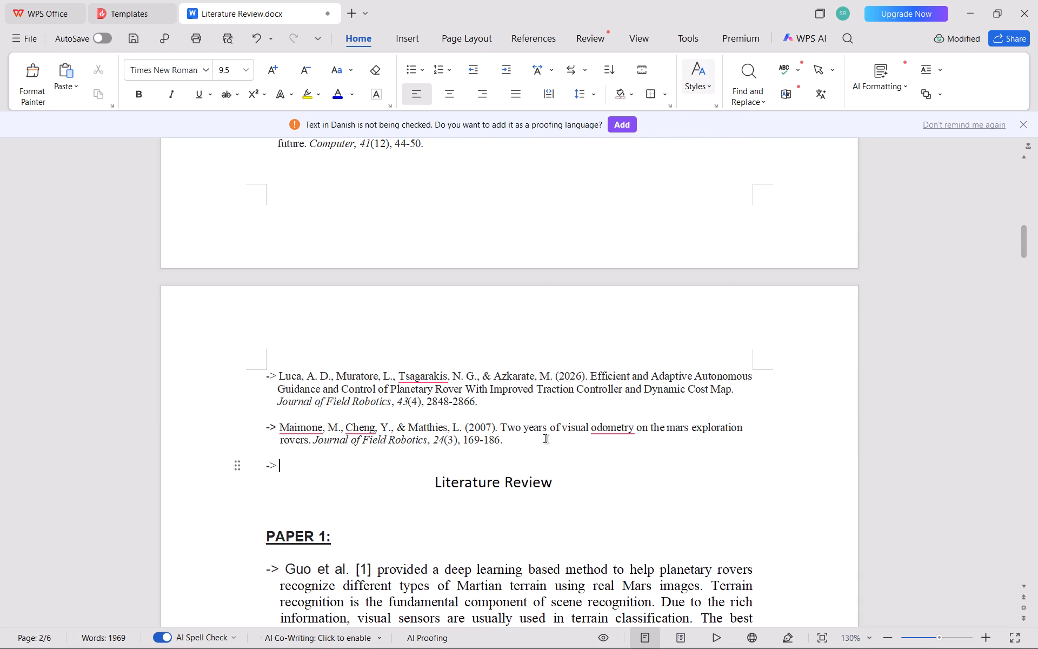
{"action": "key", "text": "ctrl+v"}
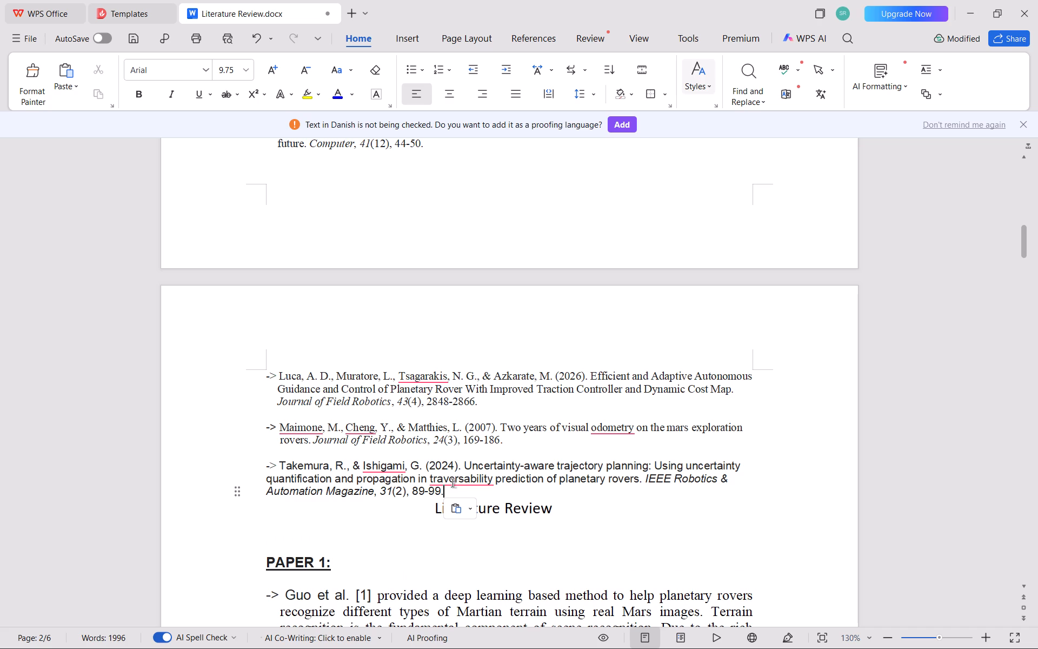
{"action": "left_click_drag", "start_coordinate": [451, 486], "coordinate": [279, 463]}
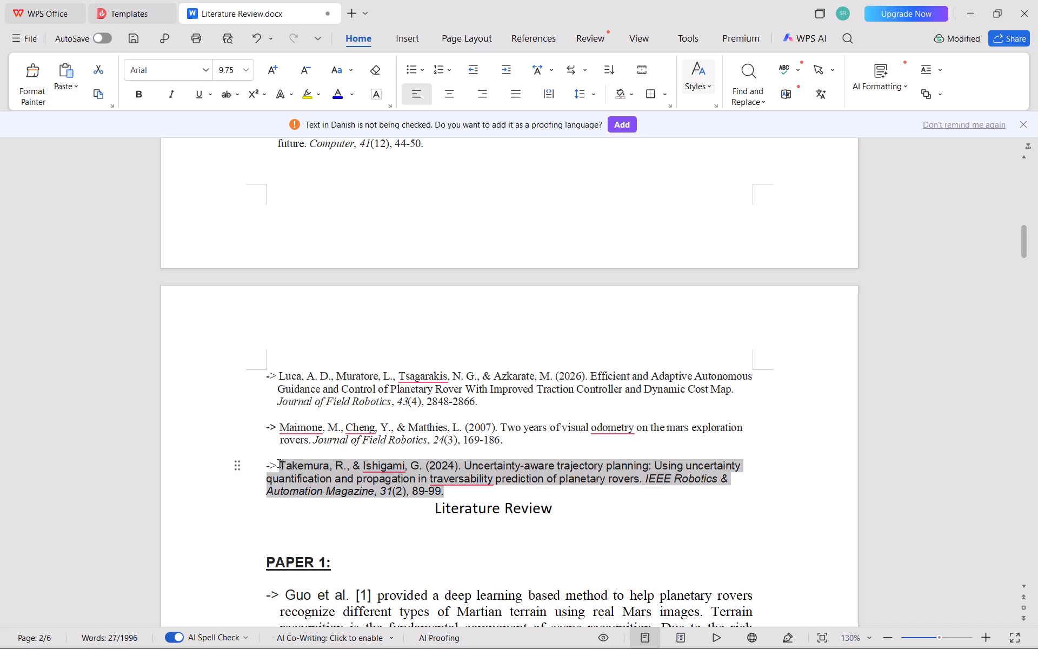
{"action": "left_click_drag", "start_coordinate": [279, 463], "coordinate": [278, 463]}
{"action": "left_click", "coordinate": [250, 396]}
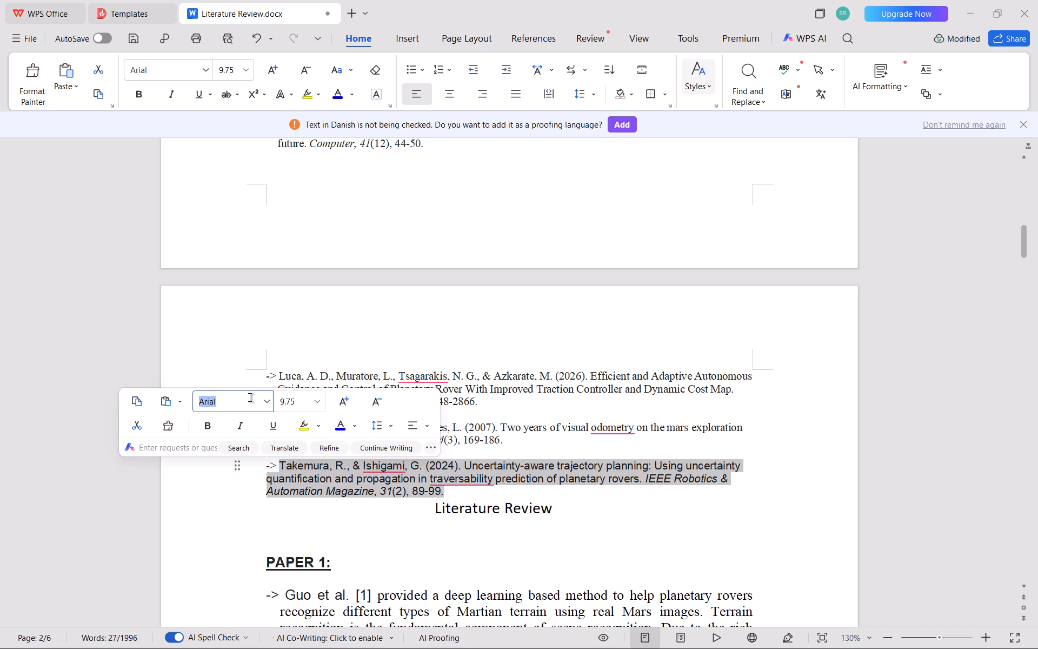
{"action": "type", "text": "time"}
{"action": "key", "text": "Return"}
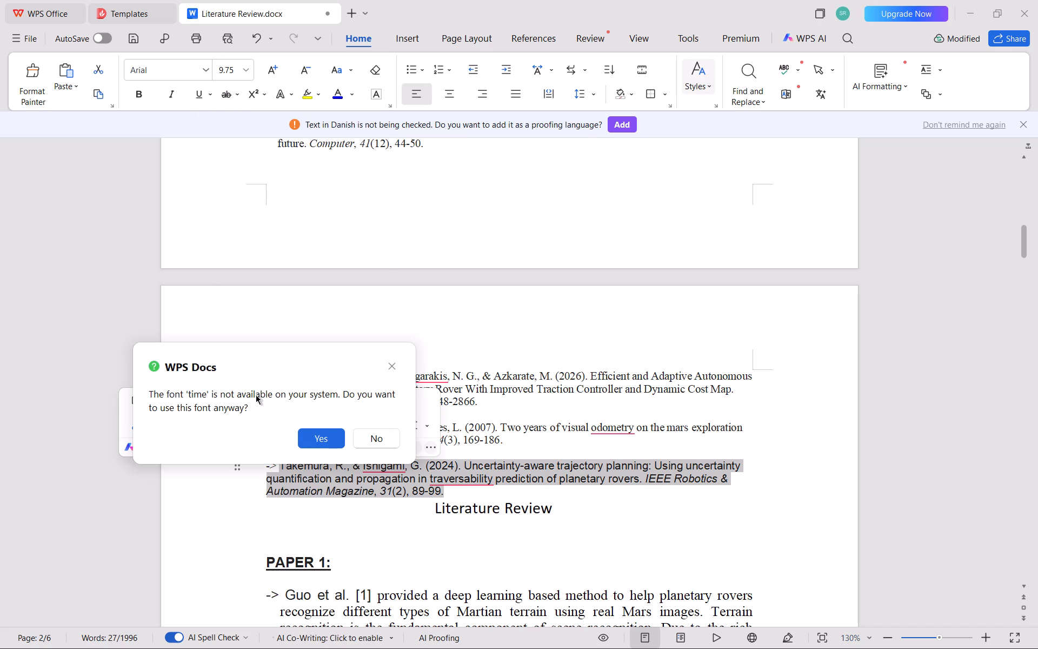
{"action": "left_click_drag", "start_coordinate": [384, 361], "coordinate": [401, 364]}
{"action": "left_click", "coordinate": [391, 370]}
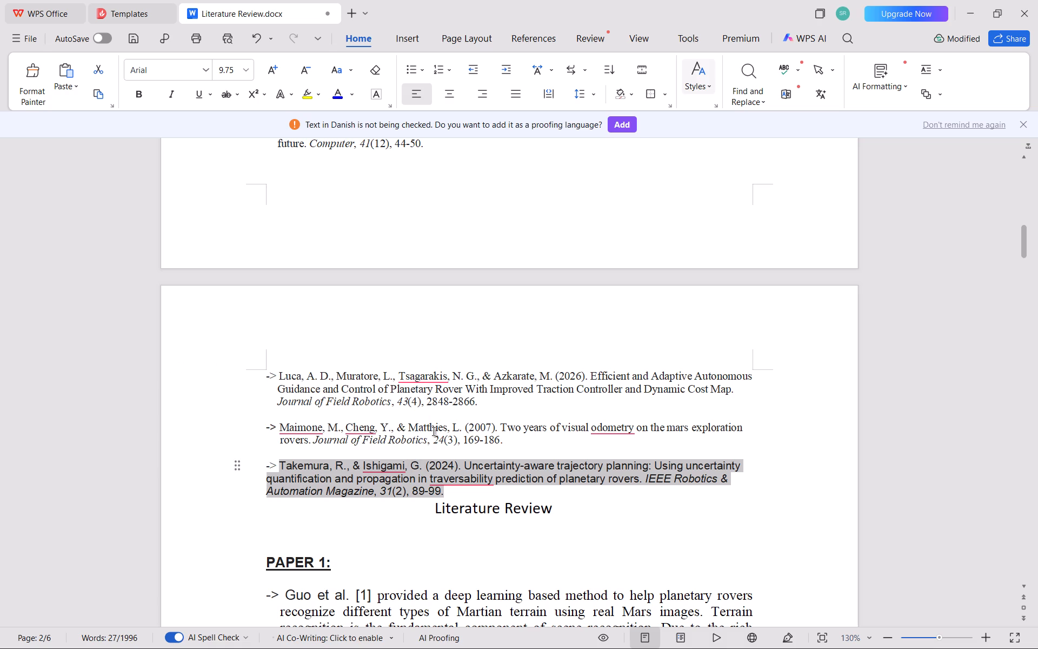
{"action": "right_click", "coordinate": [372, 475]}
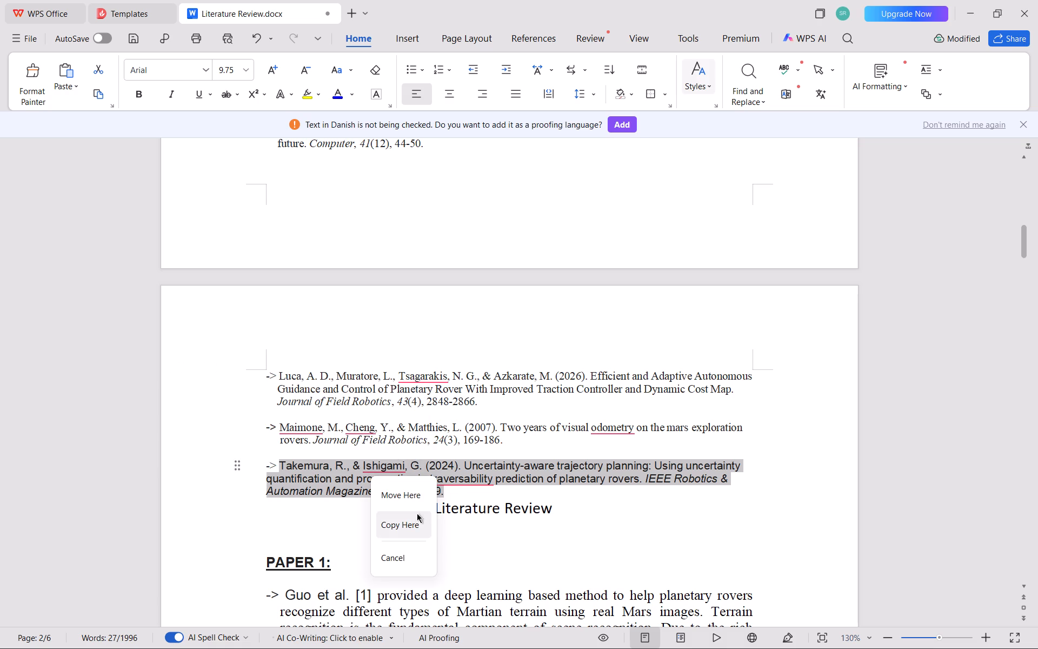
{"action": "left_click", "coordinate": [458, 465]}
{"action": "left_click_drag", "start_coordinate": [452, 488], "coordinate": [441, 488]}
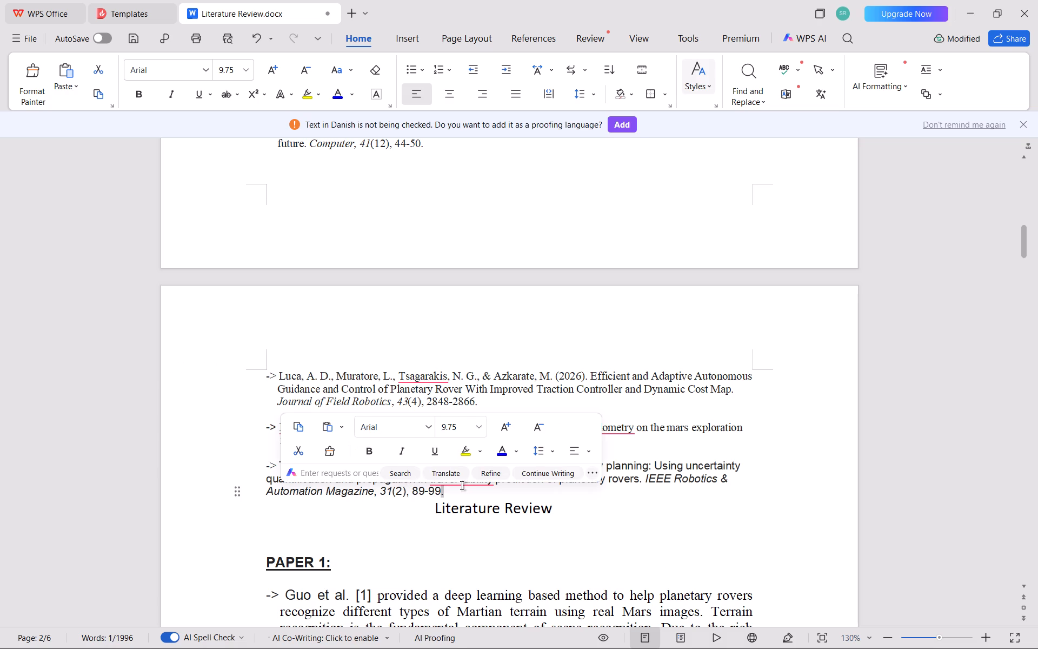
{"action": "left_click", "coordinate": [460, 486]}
Set the Takemura and Ishigami reference text to Times New Roman, size 9.5.
{"action": "left_click_drag", "start_coordinate": [456, 487], "coordinate": [279, 462]}
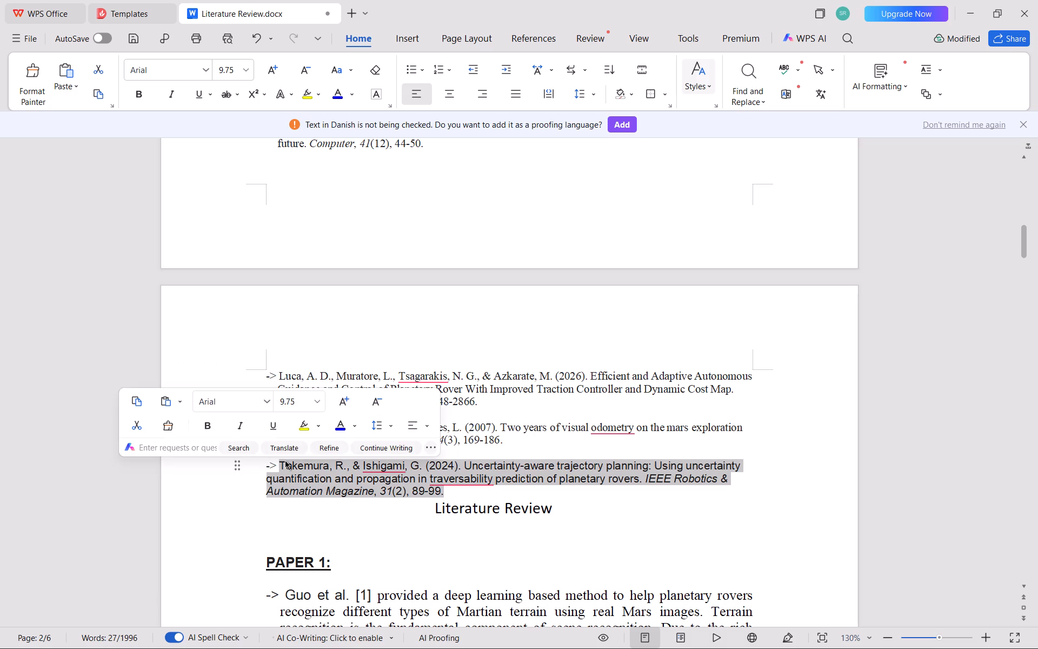
{"action": "left_click", "coordinate": [224, 396]}
{"action": "type", "text": "times"}
{"action": "left_click", "coordinate": [256, 442]}
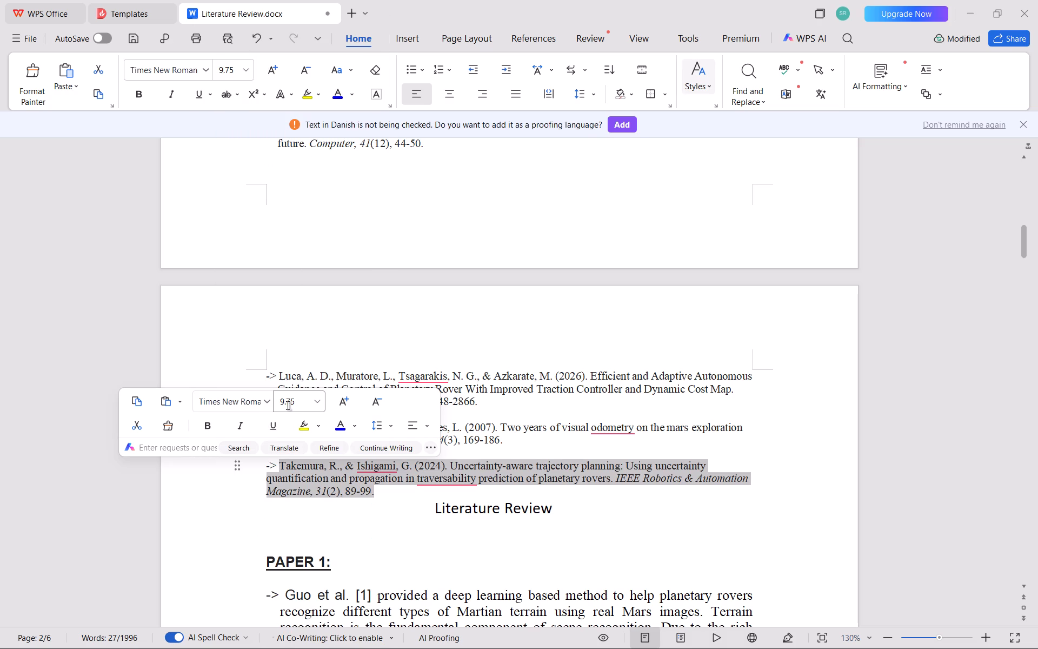
{"action": "left_click", "coordinate": [297, 398]}
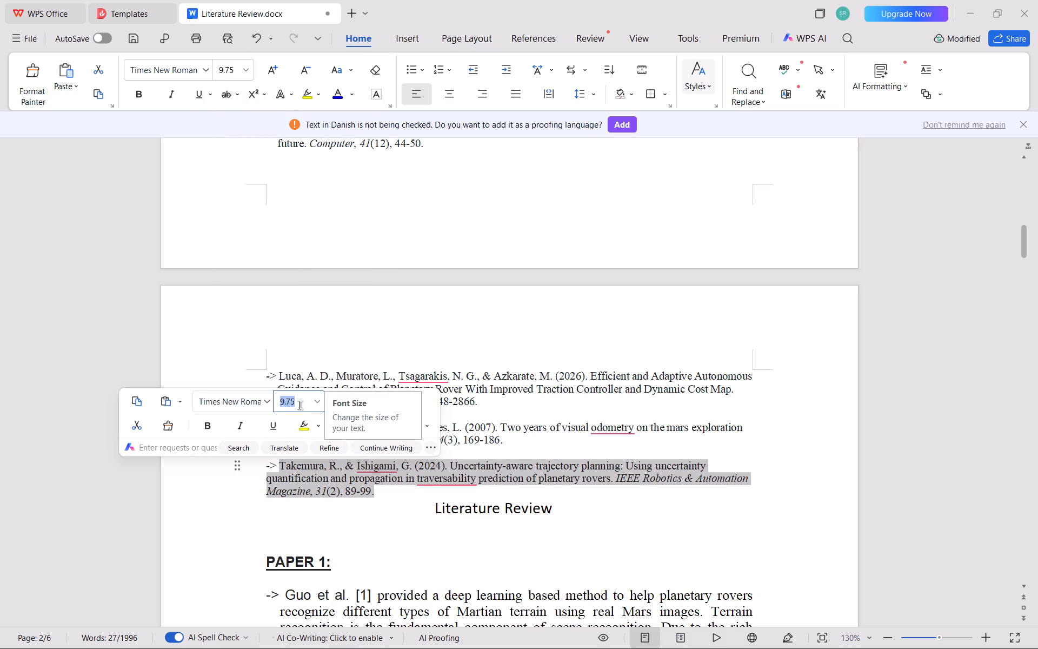
{"action": "key", "text": "9"}
{"action": "type", "text": ".5"}
{"action": "key", "text": "Return"}
{"action": "left_click", "coordinate": [686, 499]}
Justify the Takemura and Ishigami reference paragraph.
{"action": "left_click_drag", "start_coordinate": [385, 495], "coordinate": [285, 463]}
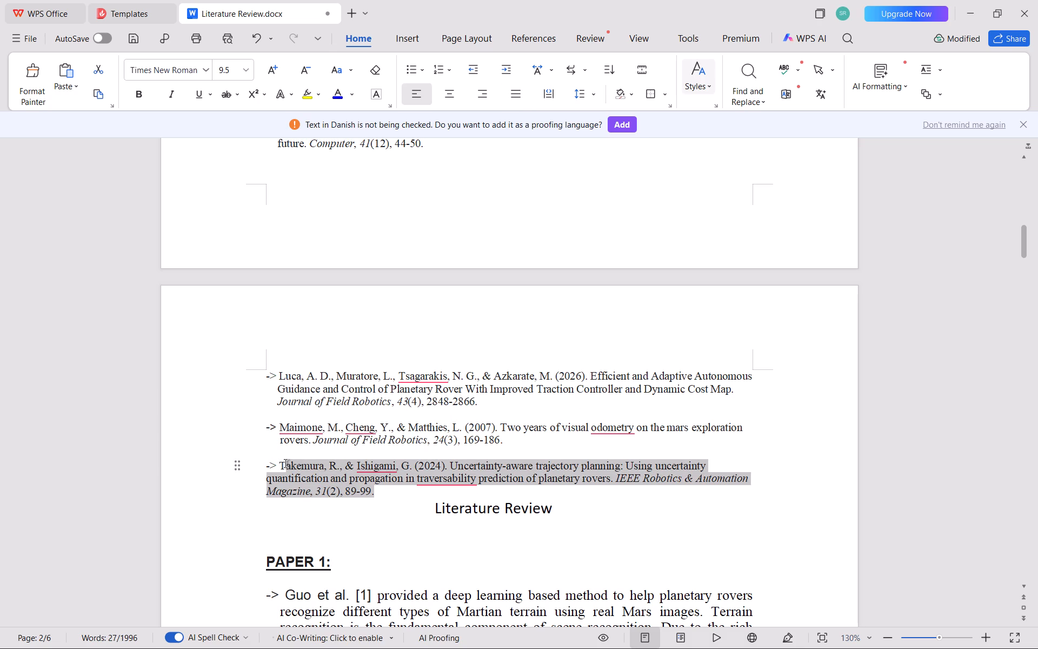
{"action": "left_click_drag", "start_coordinate": [285, 463], "coordinate": [279, 463]}
{"action": "left_click", "coordinate": [422, 423]}
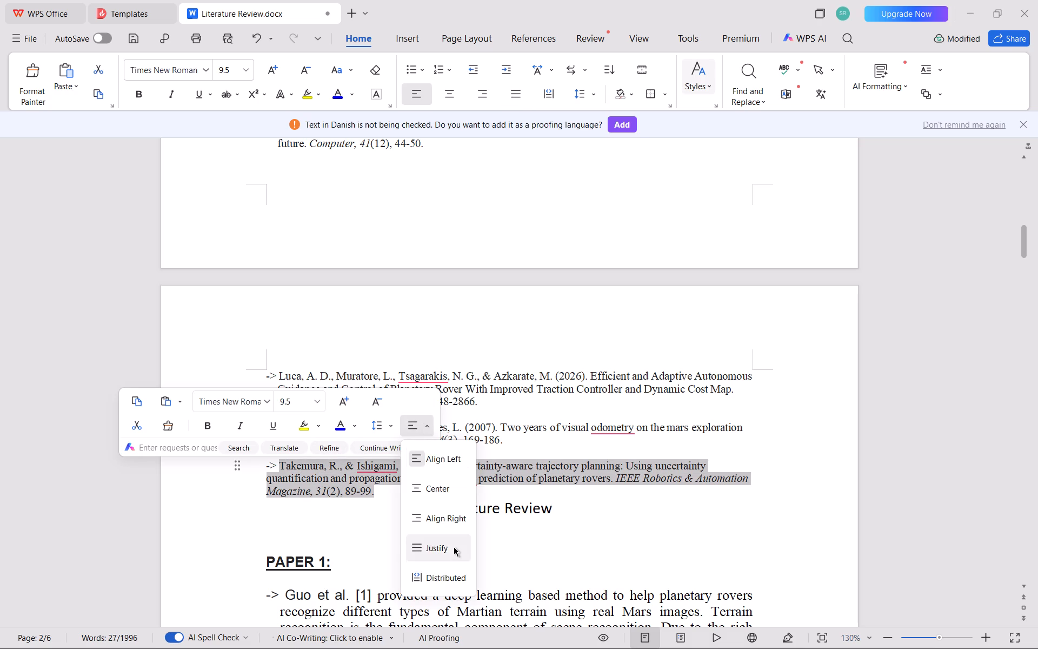
{"action": "left_click", "coordinate": [454, 547]}
{"action": "left_click", "coordinate": [295, 491]}
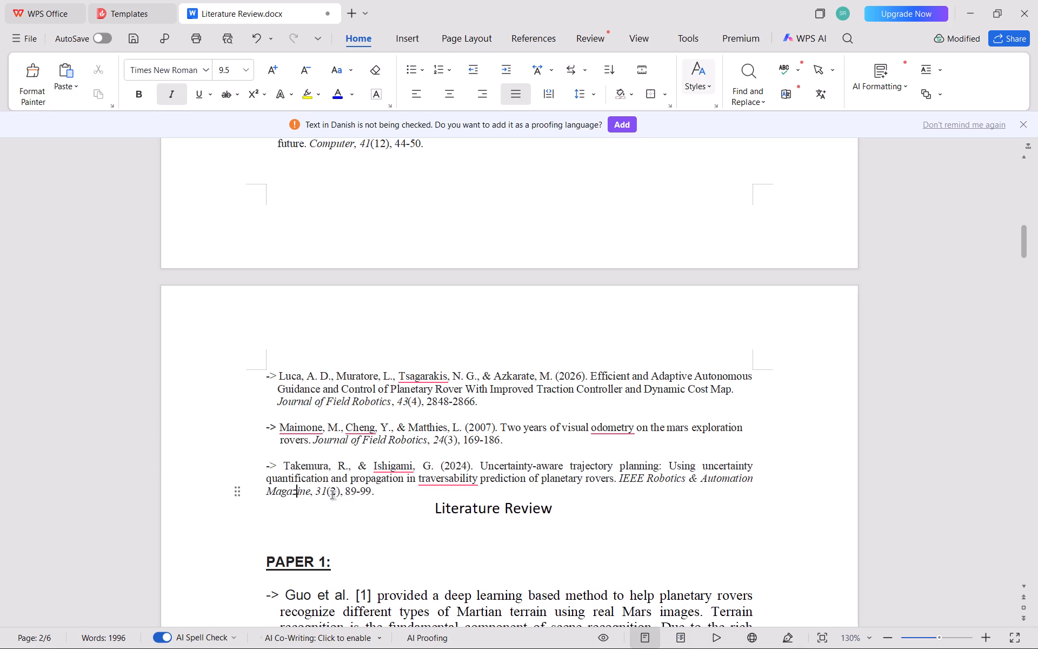
Indent the continuation lines of the Takemura and Ishigami reference with spaces so they sit in from the arrow.
{"action": "left_click", "coordinate": [265, 475]}
{"action": "key", "text": "space"}
{"action": "key", "text": "space"}
{"action": "key", "text": "space"}
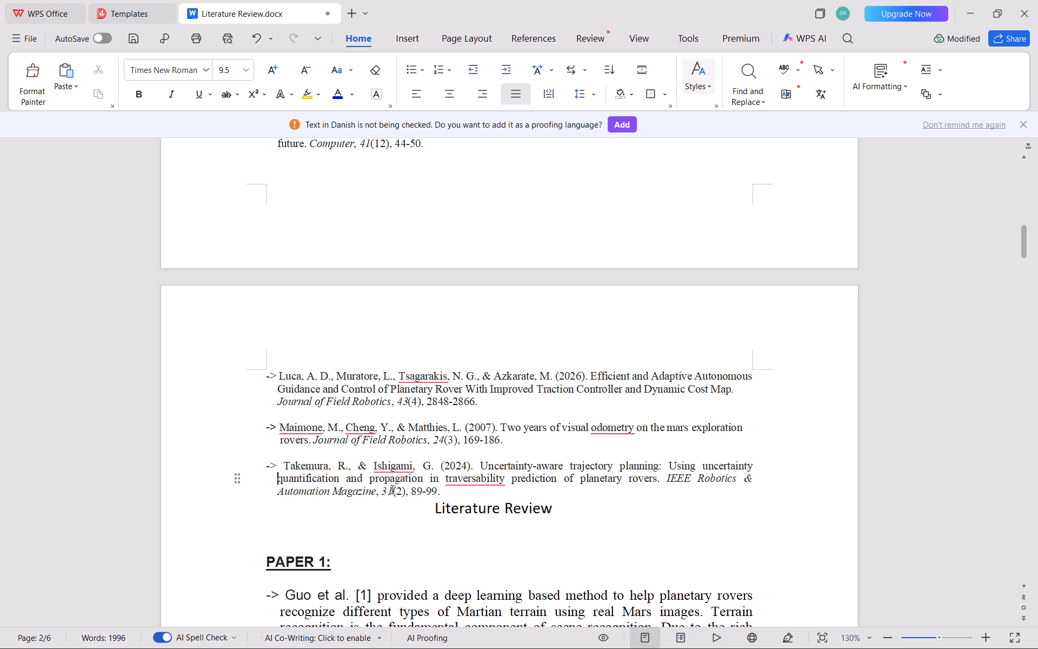
{"action": "scroll", "coordinate": [548, 491], "scroll_direction": "down", "scroll_amount": 2}
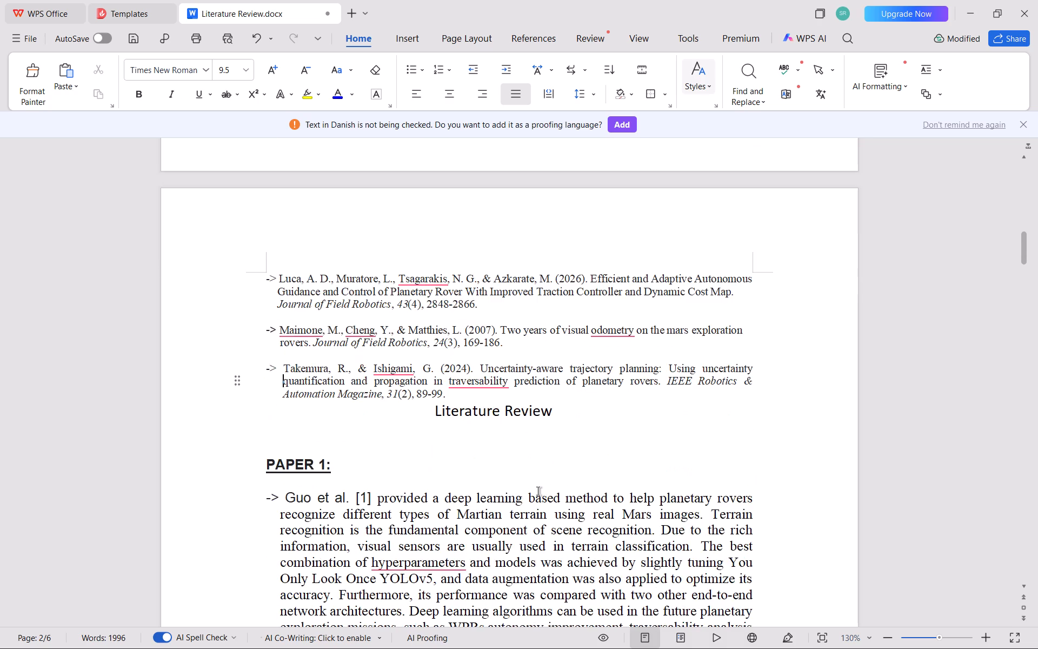
{"action": "scroll", "coordinate": [538, 491], "scroll_direction": "down", "scroll_amount": 2}
In Brave, open the paper's full-text PDF on IEEE Xplore and save it under its suggested name in the 4th folder.
{"action": "key", "text": "alt+Tab"}
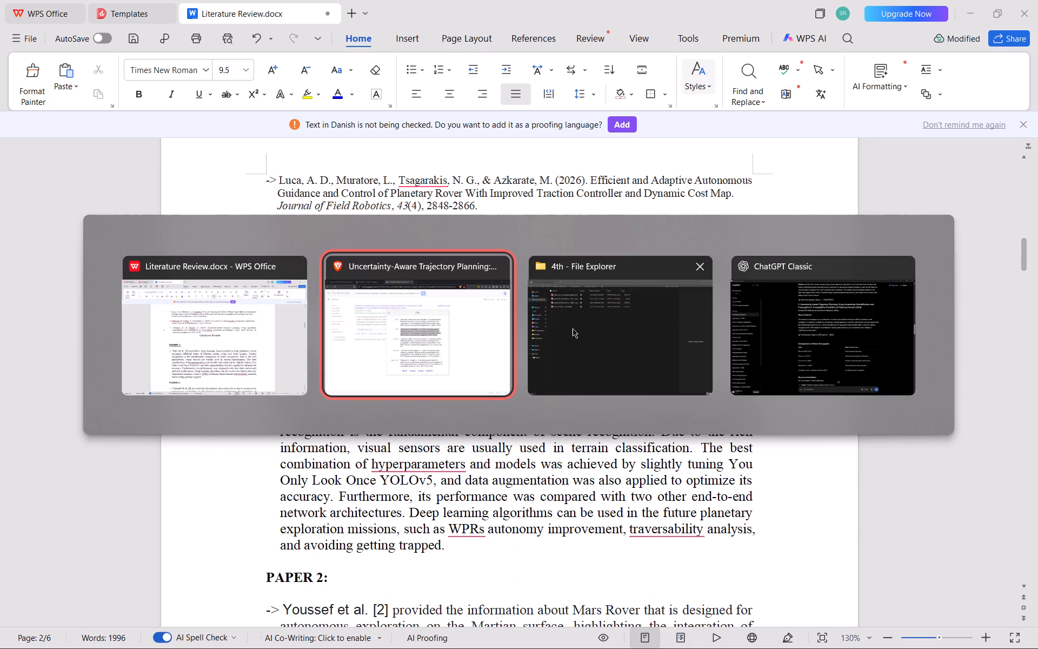
{"action": "left_click_drag", "start_coordinate": [188, 127], "coordinate": [190, 133]}
{"action": "left_click", "coordinate": [239, 175]}
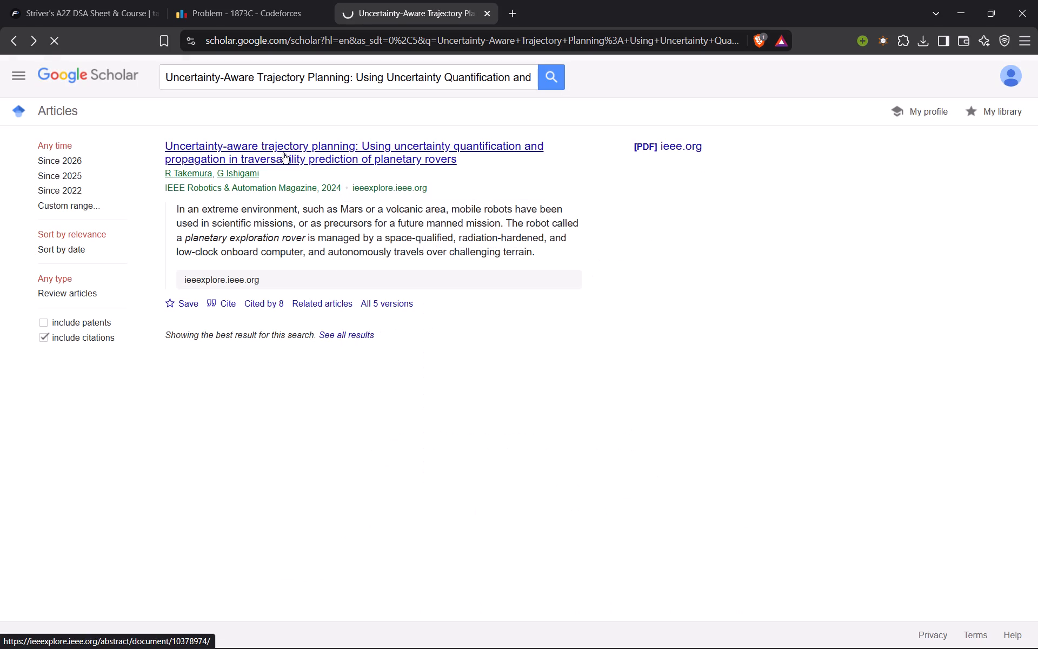
{"action": "left_click", "coordinate": [287, 151]}
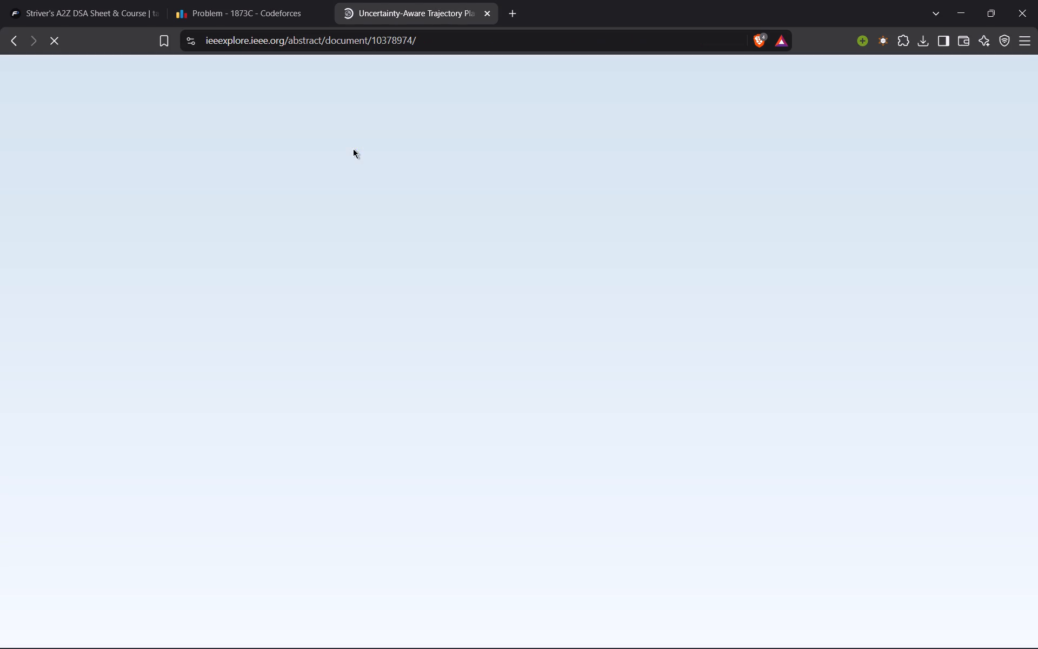
{"action": "left_click", "coordinate": [212, 343]}
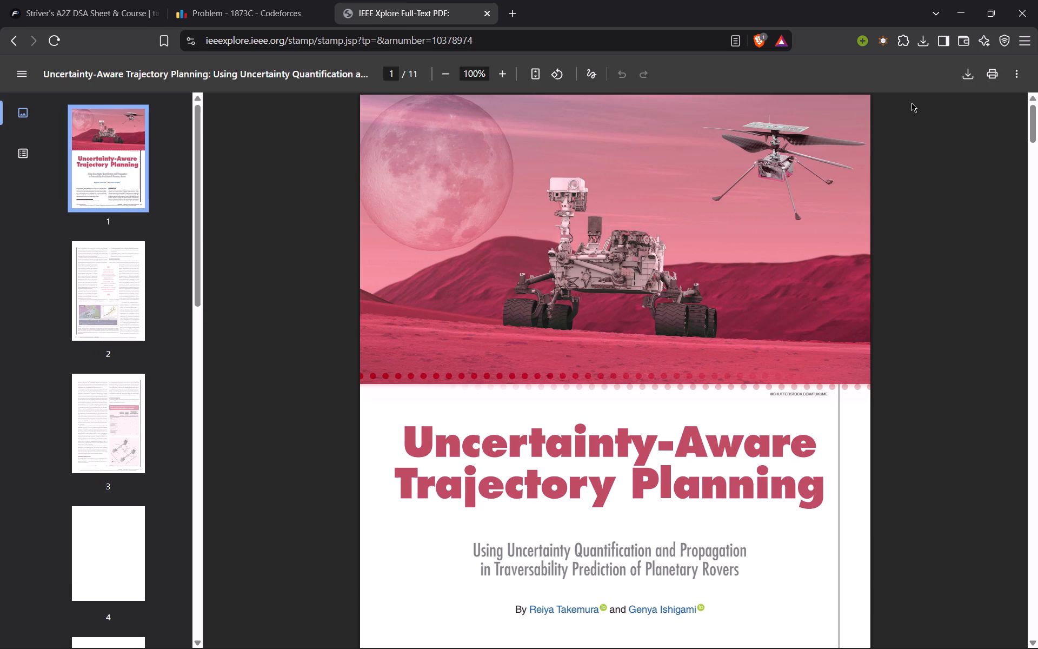
{"action": "right_click_drag", "start_coordinate": [913, 100], "coordinate": [927, 92]}
{"action": "left_click", "coordinate": [962, 69]}
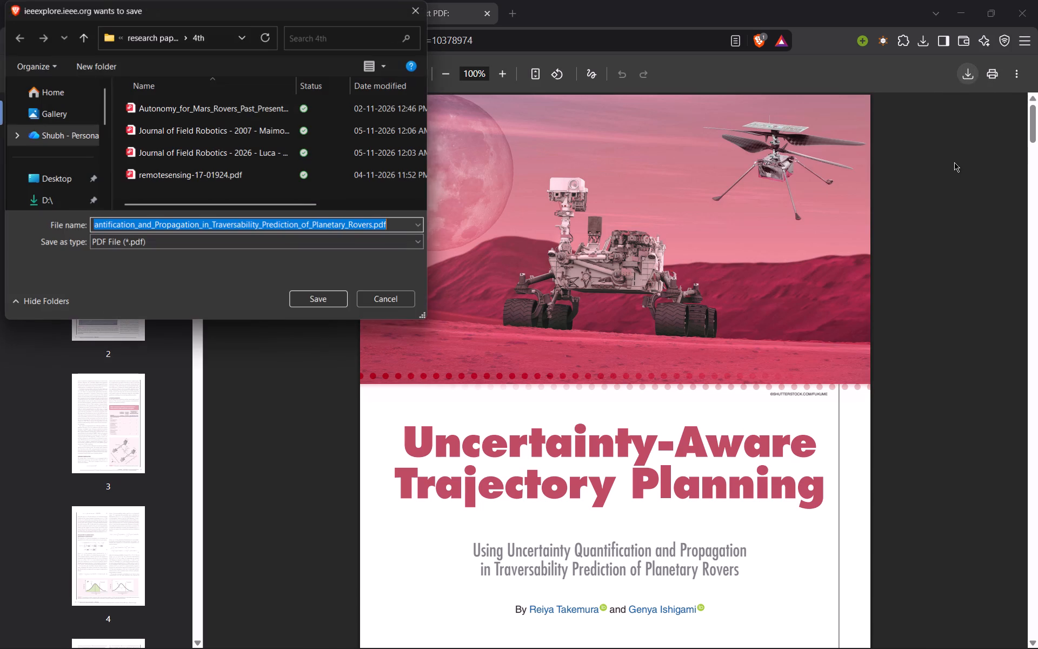
{"action": "left_click", "coordinate": [314, 299]}
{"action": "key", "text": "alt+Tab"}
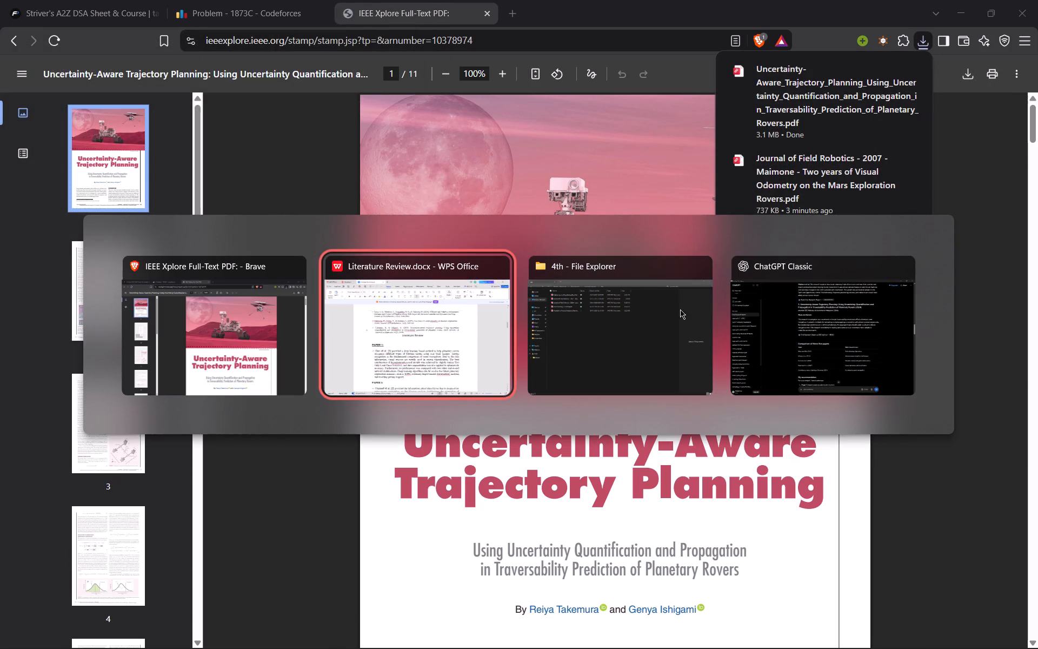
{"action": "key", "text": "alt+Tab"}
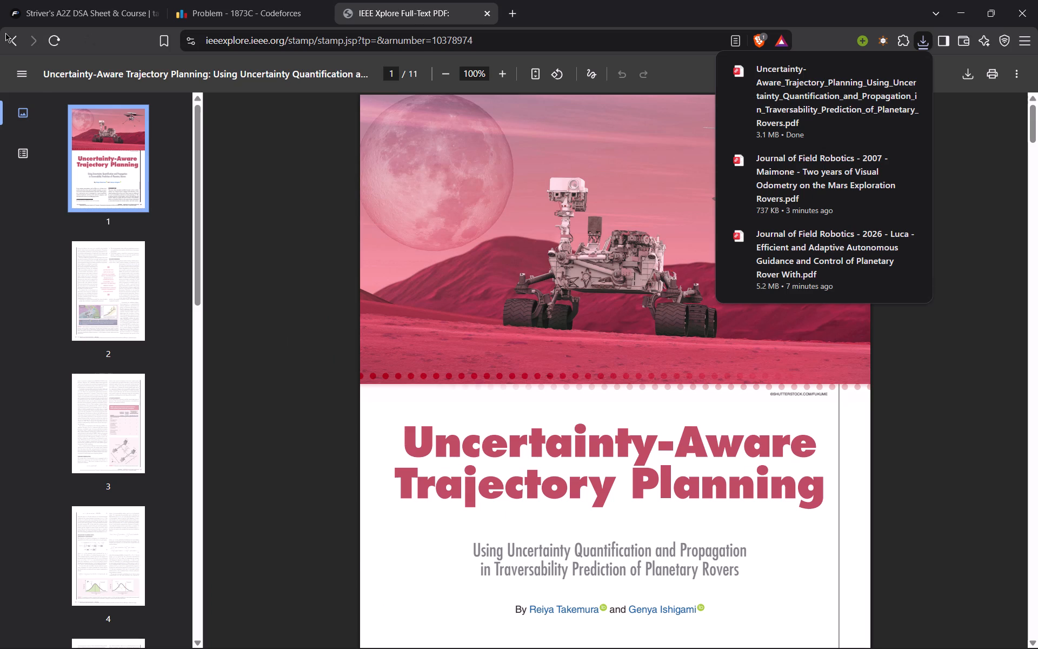
{"action": "left_click", "coordinate": [3, 33]}
{"action": "scroll", "coordinate": [457, 350], "scroll_direction": "down", "scroll_amount": 5}
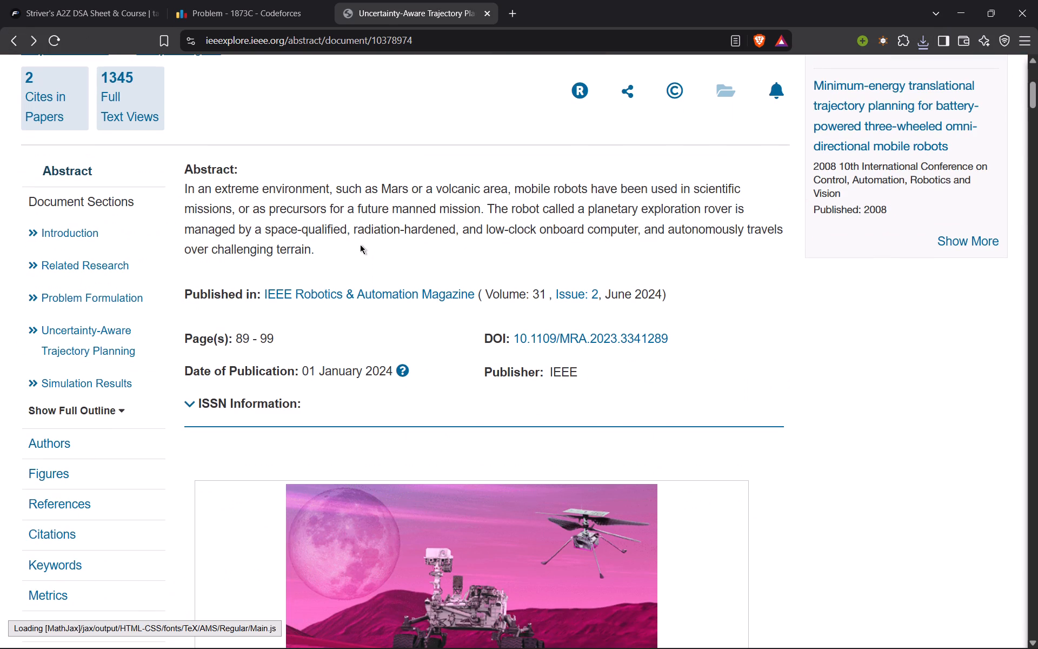
{"action": "left_click", "coordinate": [342, 241]}
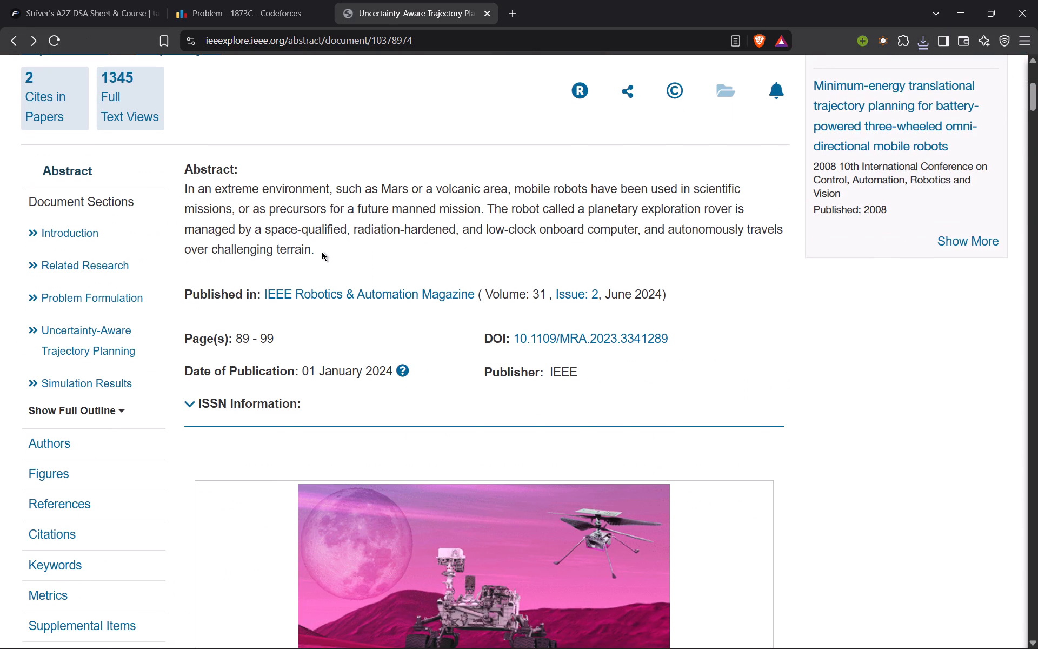
{"action": "scroll", "coordinate": [627, 66], "scroll_direction": "up", "scroll_amount": 2}
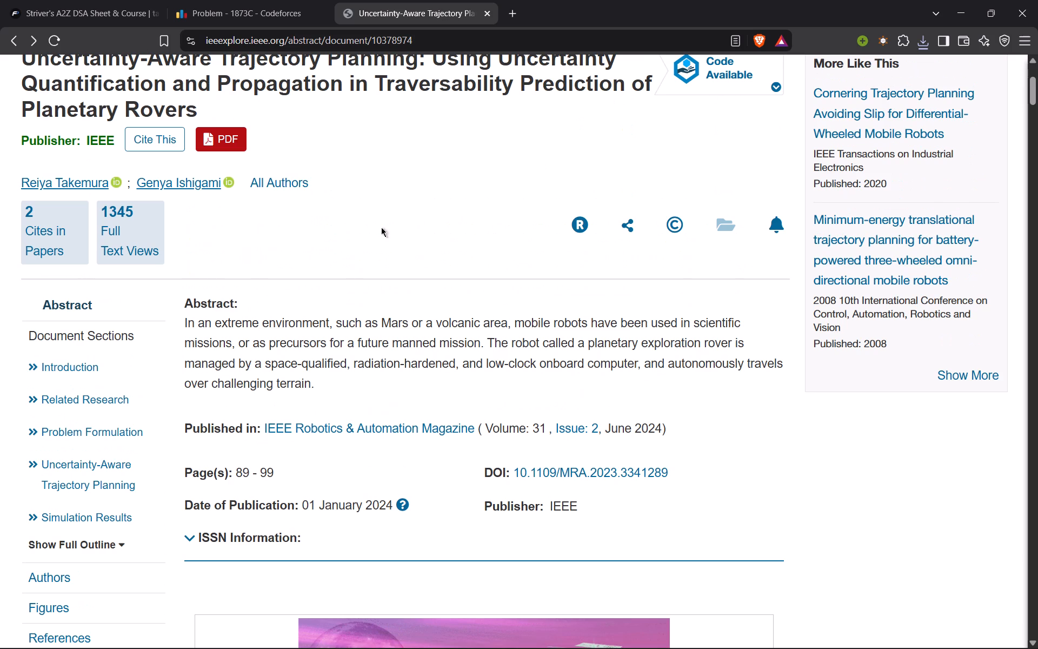
{"action": "left_click", "coordinate": [198, 136]}
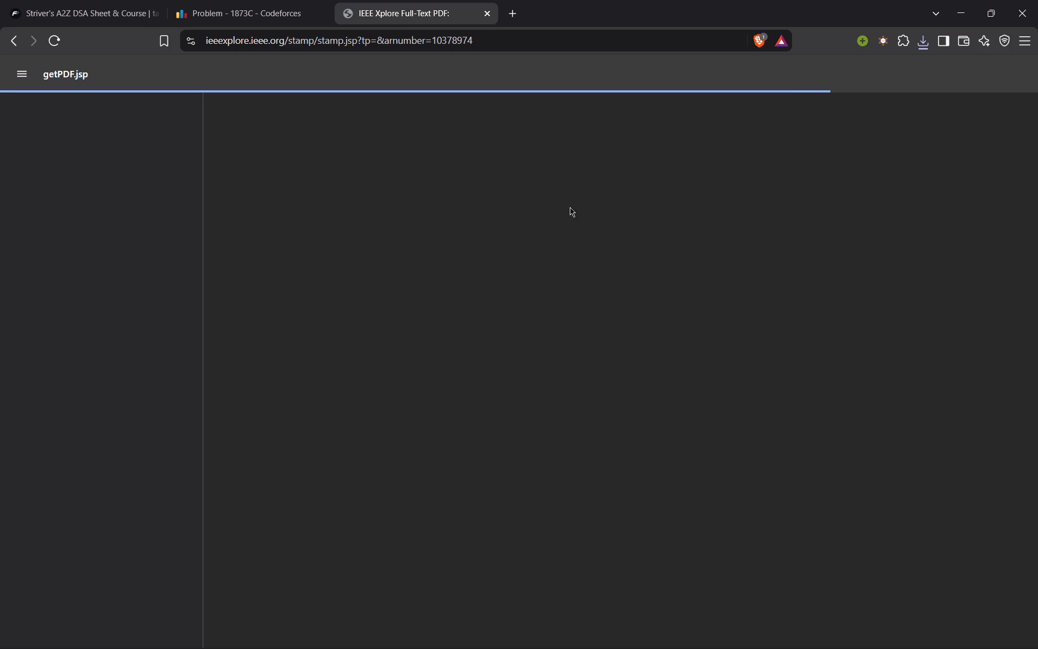
{"action": "scroll", "coordinate": [734, 280], "scroll_direction": "down", "scroll_amount": 7}
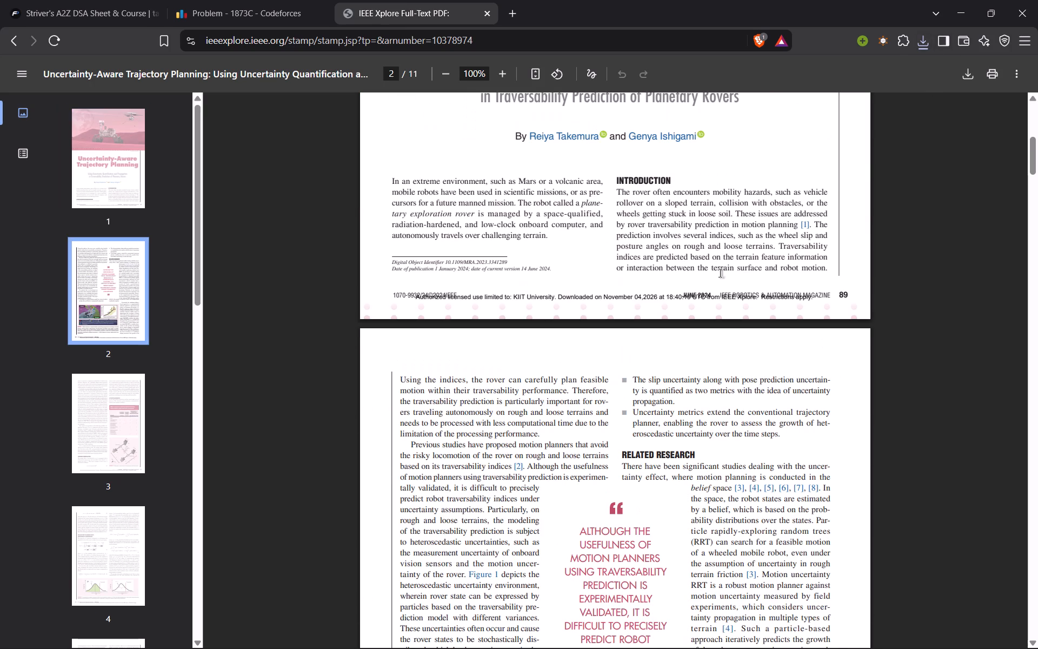
{"action": "scroll", "coordinate": [720, 269], "scroll_direction": "down", "scroll_amount": 2}
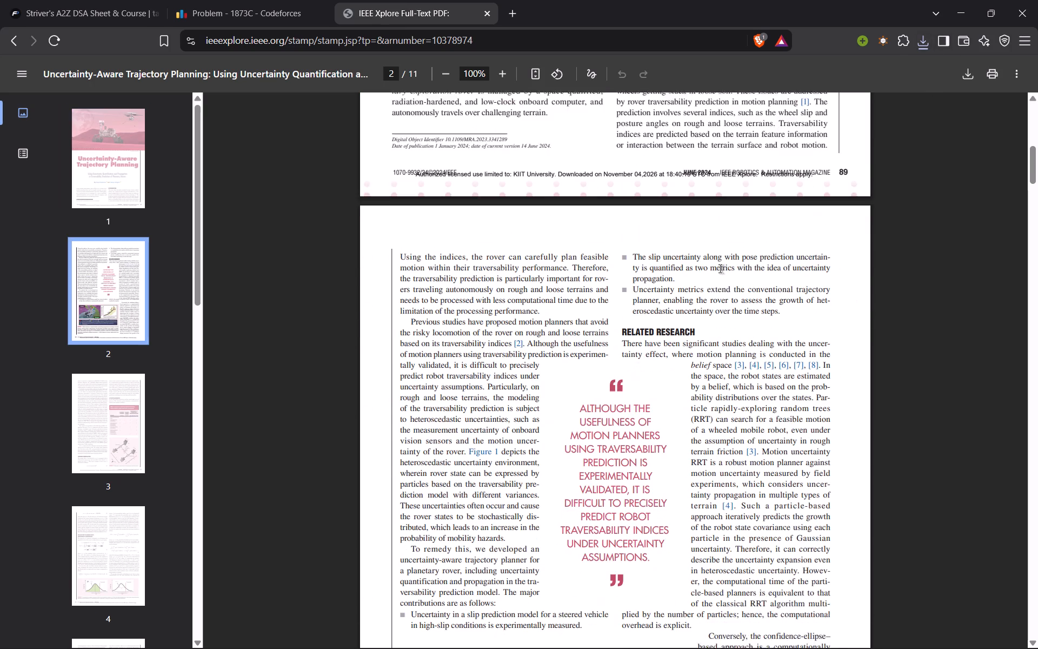
{"action": "scroll", "coordinate": [720, 269], "scroll_direction": "down", "scroll_amount": 1}
{"action": "scroll", "coordinate": [711, 279], "scroll_direction": "up", "scroll_amount": 3}
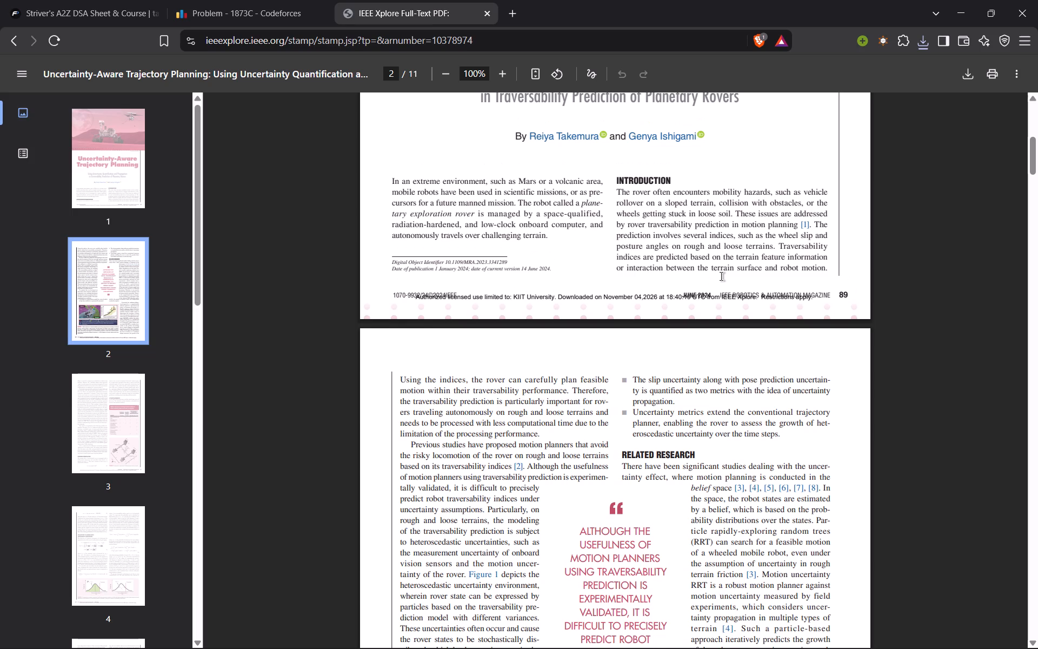
{"action": "scroll", "coordinate": [694, 262], "scroll_direction": "down", "scroll_amount": 10}
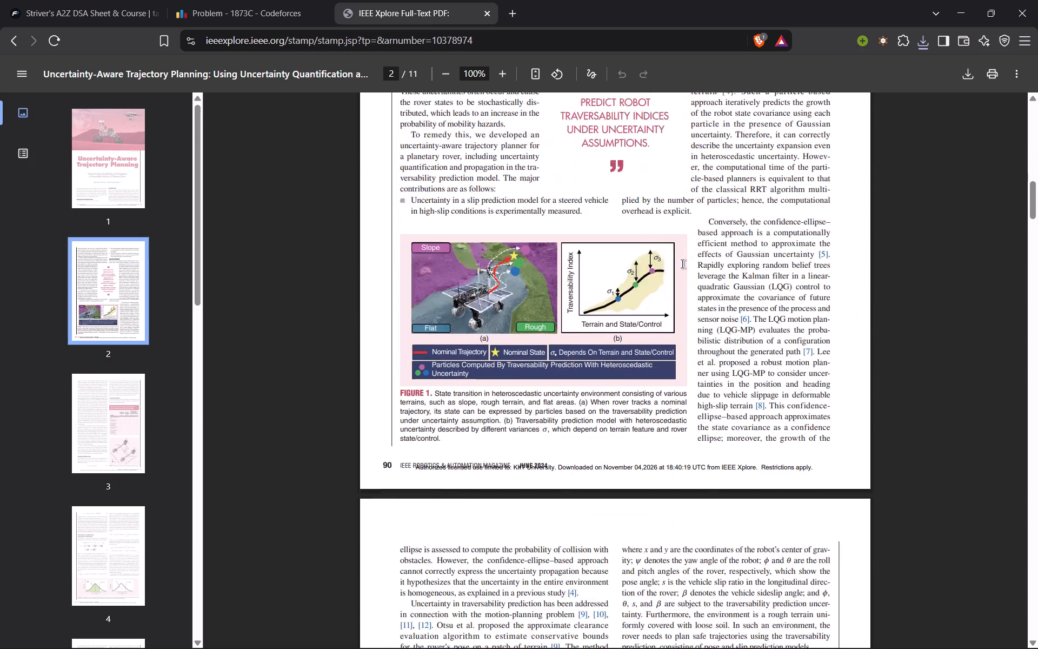
{"action": "scroll", "coordinate": [681, 265], "scroll_direction": "down", "scroll_amount": 6}
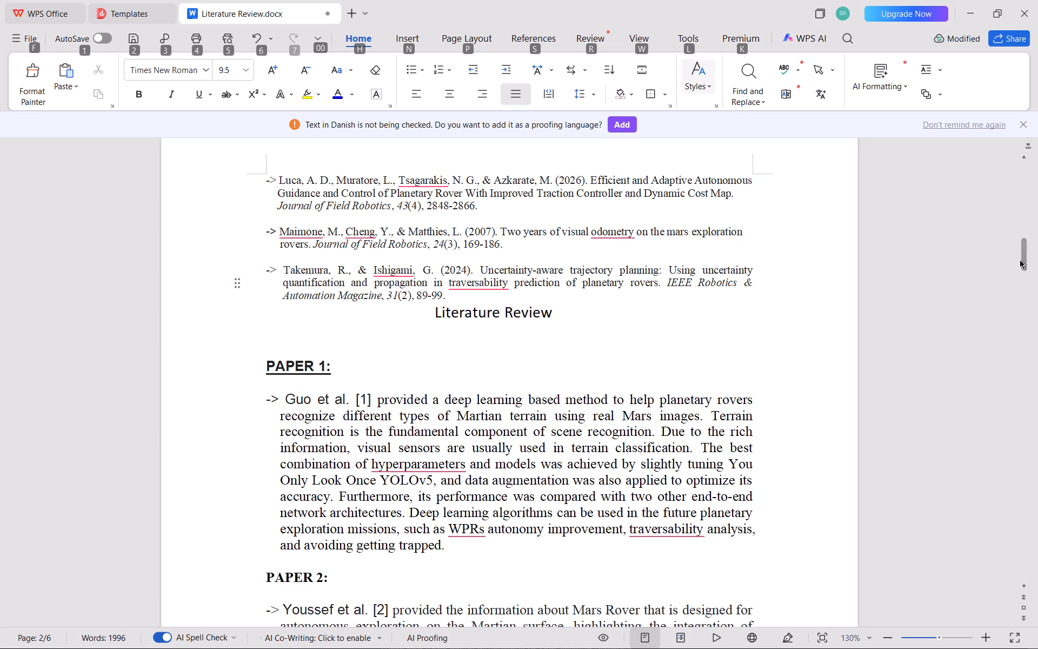
{"action": "left_click_drag", "start_coordinate": [1020, 260], "coordinate": [1037, 525]}
{"action": "left_click", "coordinate": [314, 414]}
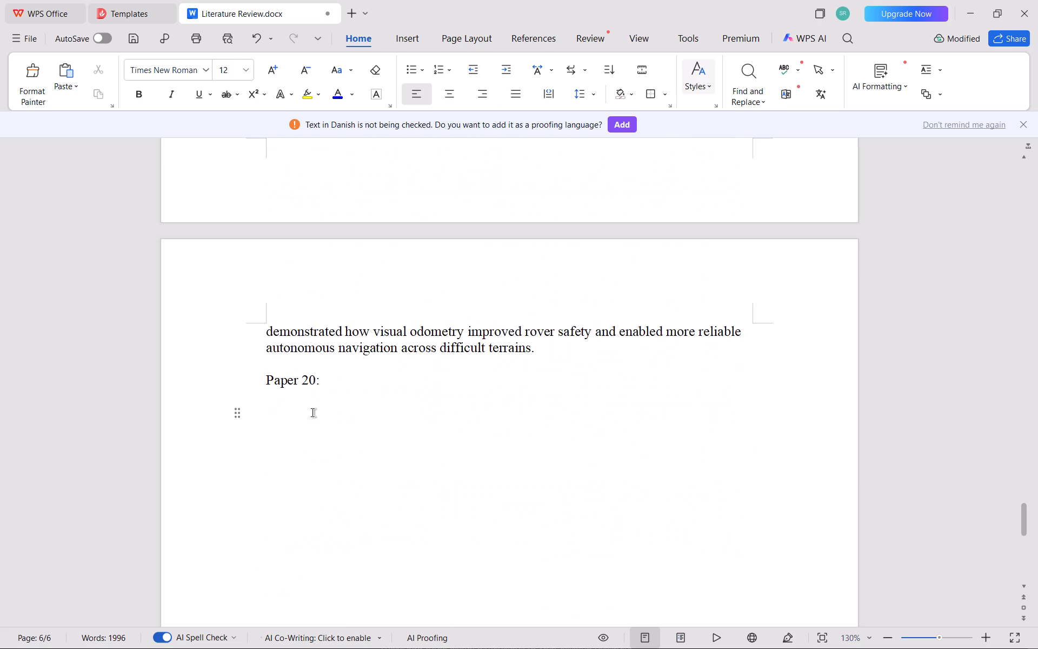
{"action": "left_click_drag", "start_coordinate": [334, 381], "coordinate": [192, 378]}
{"action": "left_click", "coordinate": [194, 340]}
Paste the copied summary paragraph below the Paper 20 heading.
{"action": "left_click", "coordinate": [271, 416]}
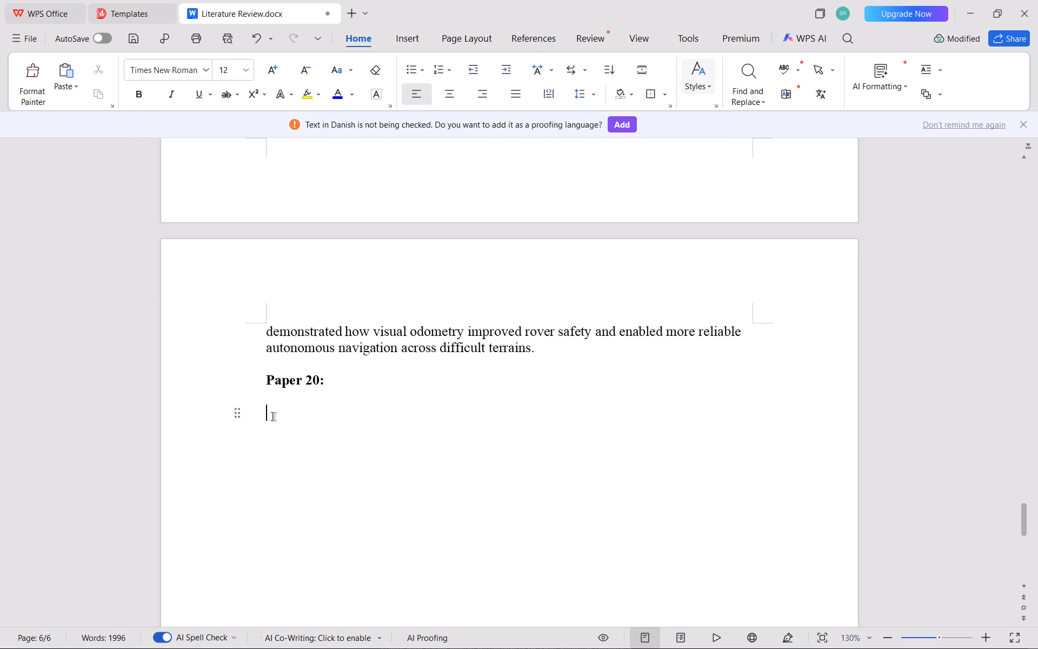
{"action": "key", "text": "ctrl+v"}
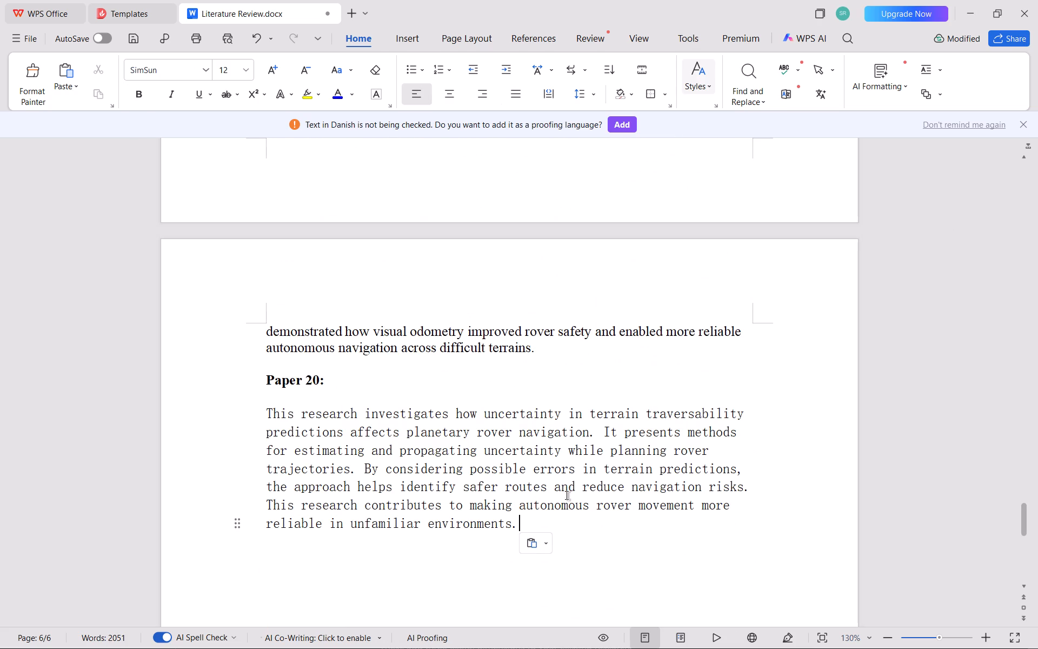
Set the font of the Paper 20 summary paragraph to Times New Roman.
{"action": "left_click_drag", "start_coordinate": [545, 526], "coordinate": [244, 417]}
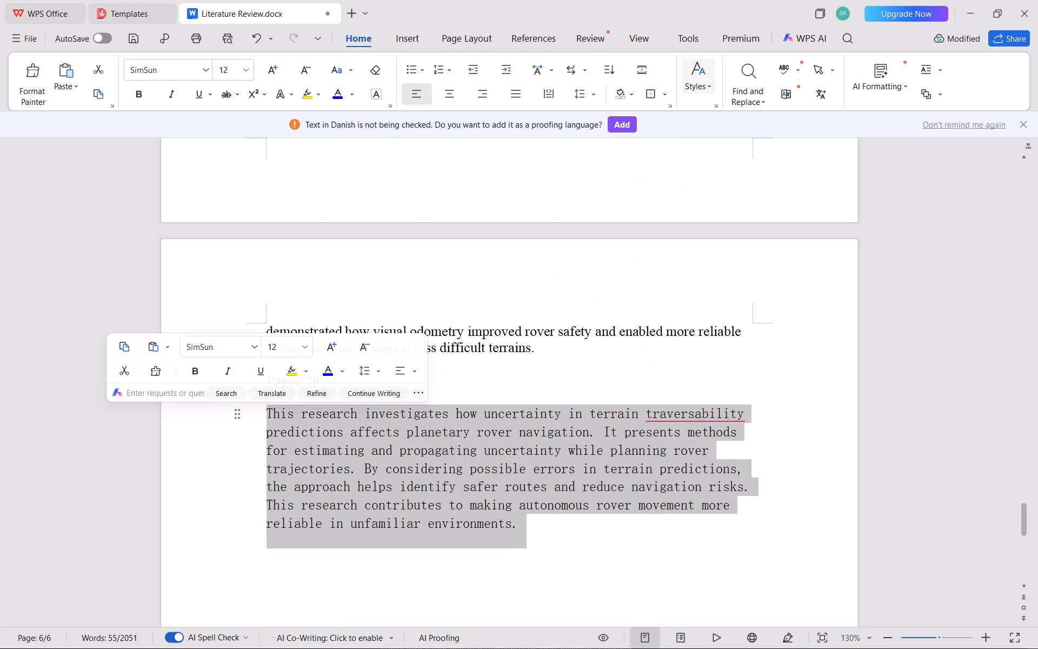
{"action": "left_click", "coordinate": [228, 347]}
{"action": "type", "text": "times"}
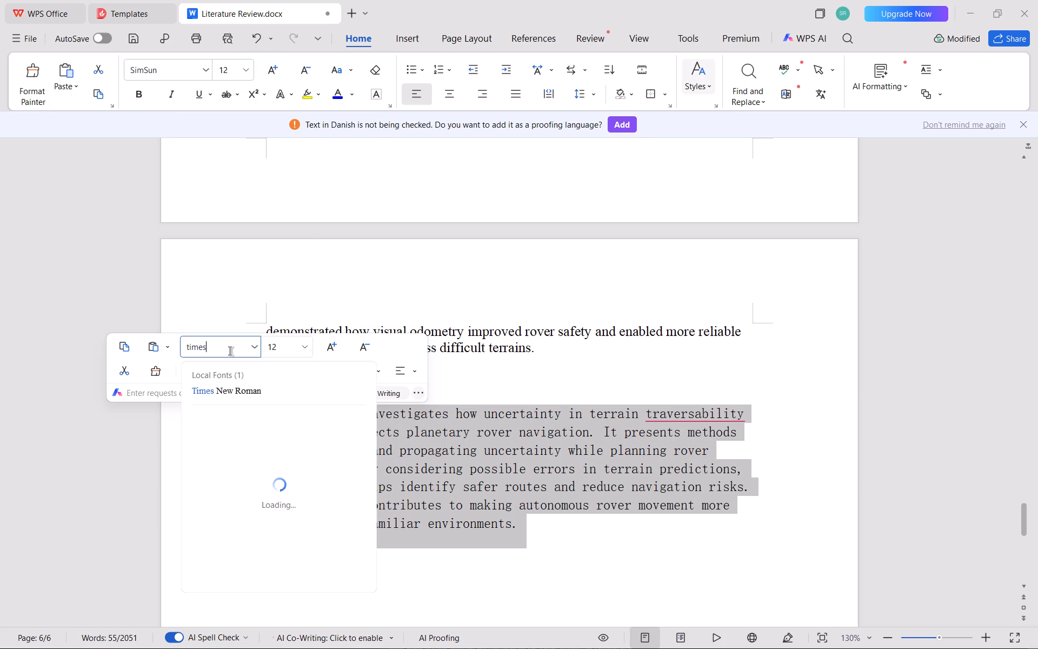
{"action": "left_click", "coordinate": [254, 382]}
{"action": "left_click", "coordinate": [254, 388]}
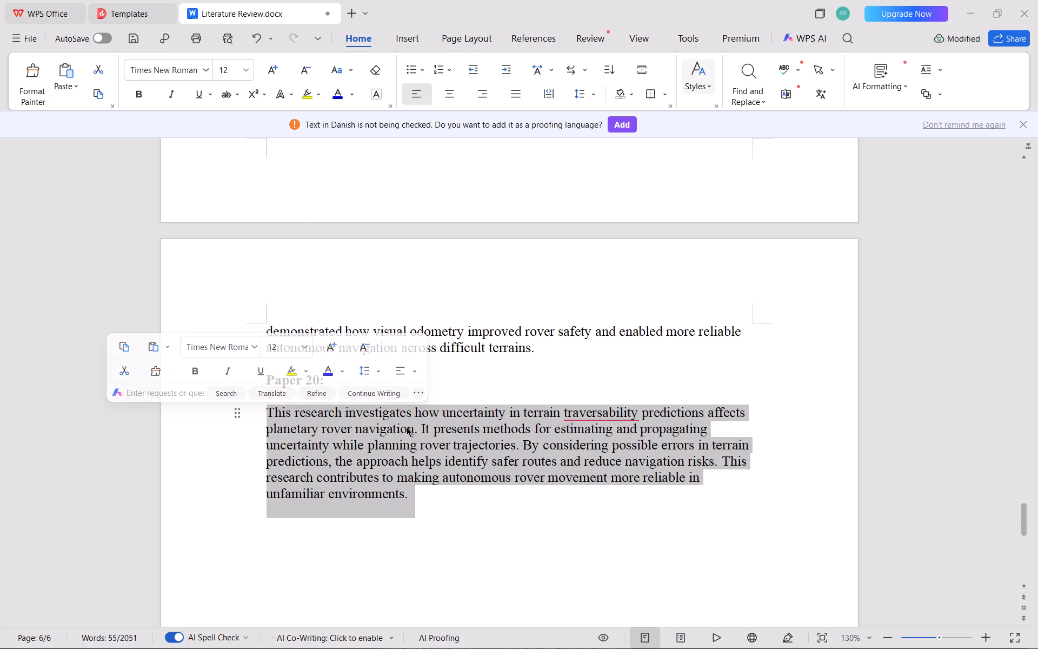
Copy "Takemura, R., & Ishigami" from the reference list and paste it, followed by a space, at the start of the Paper 20 summary.
{"action": "left_click", "coordinate": [297, 414]}
{"action": "left_click", "coordinate": [269, 409]}
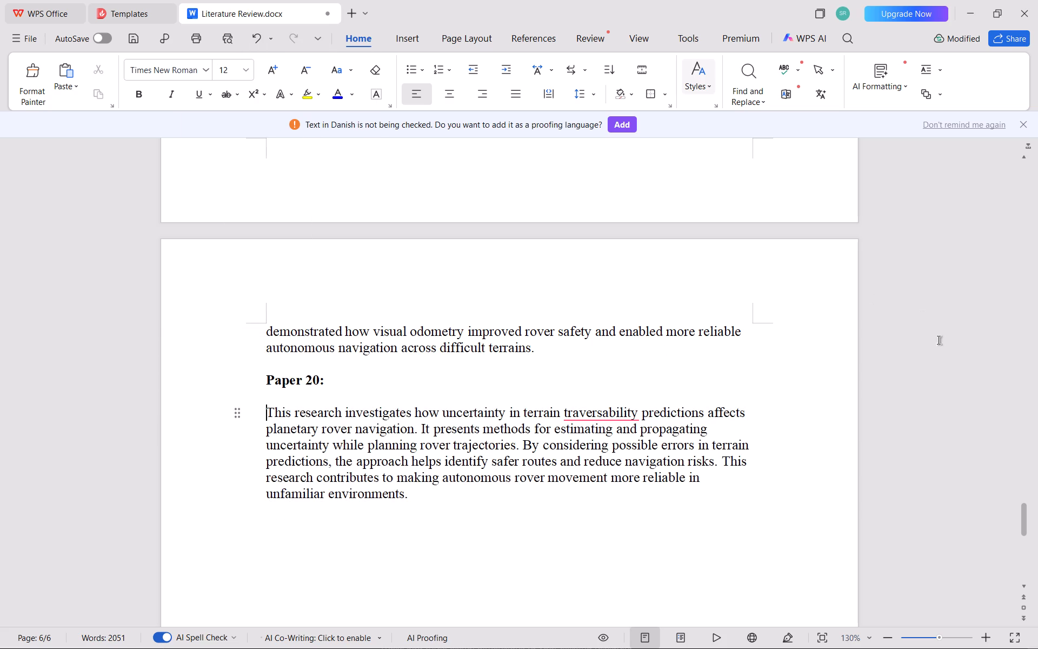
{"action": "left_click", "coordinate": [1033, 267]}
{"action": "left_click_drag", "start_coordinate": [1026, 517], "coordinate": [1018, 226]}
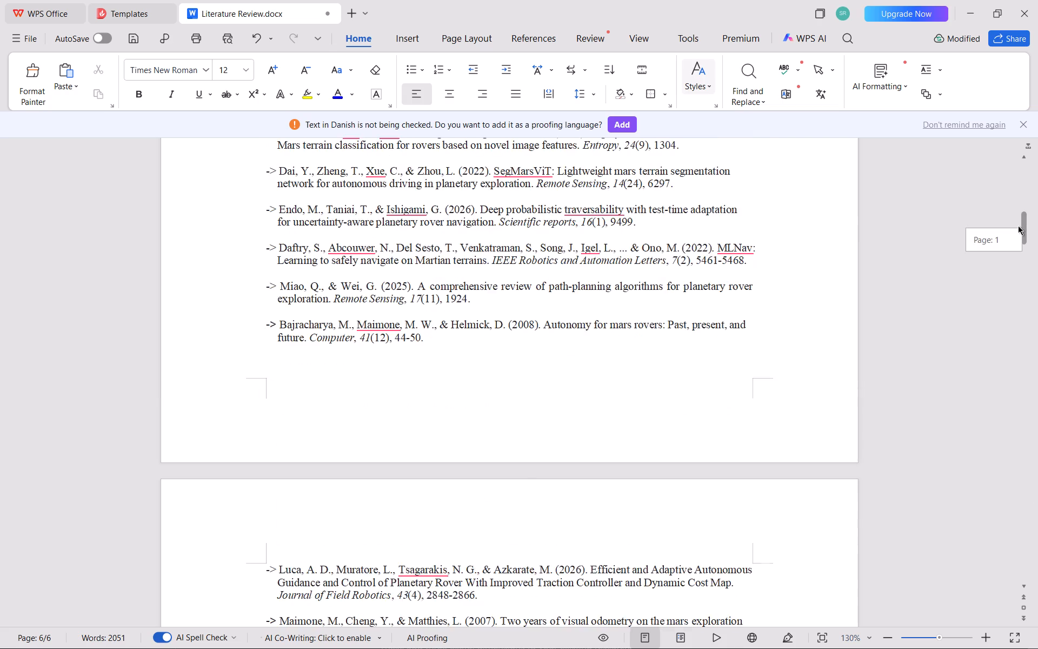
{"action": "left_click_drag", "start_coordinate": [1018, 226], "coordinate": [1018, 221]}
{"action": "scroll", "coordinate": [525, 397], "scroll_direction": "down", "scroll_amount": 4}
{"action": "scroll", "coordinate": [389, 495], "scroll_direction": "down", "scroll_amount": 2}
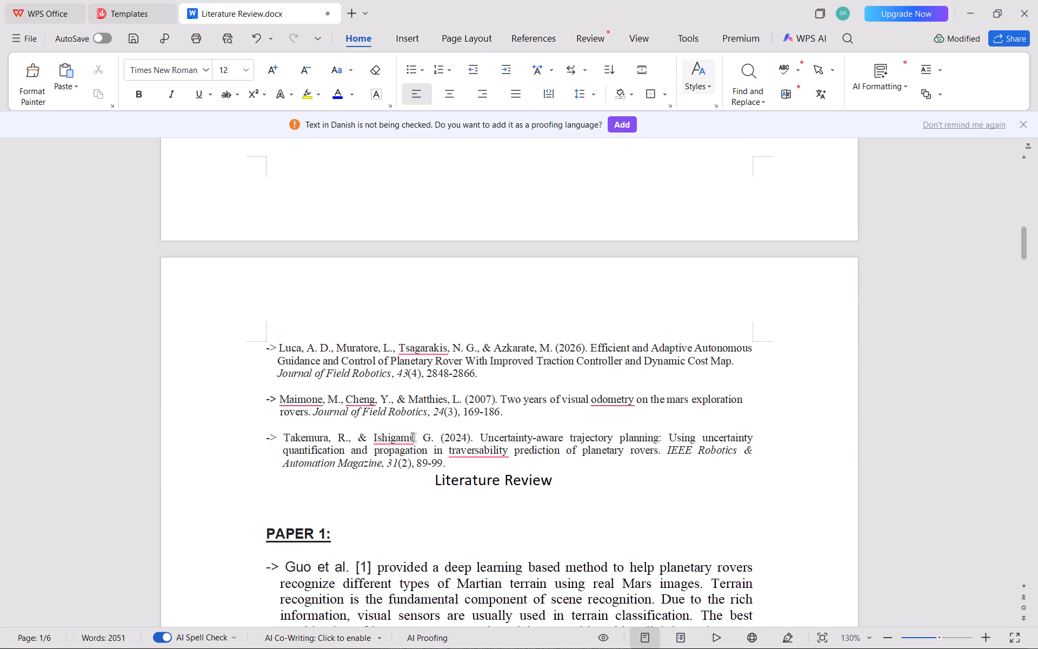
{"action": "left_click_drag", "start_coordinate": [412, 437], "coordinate": [282, 434]}
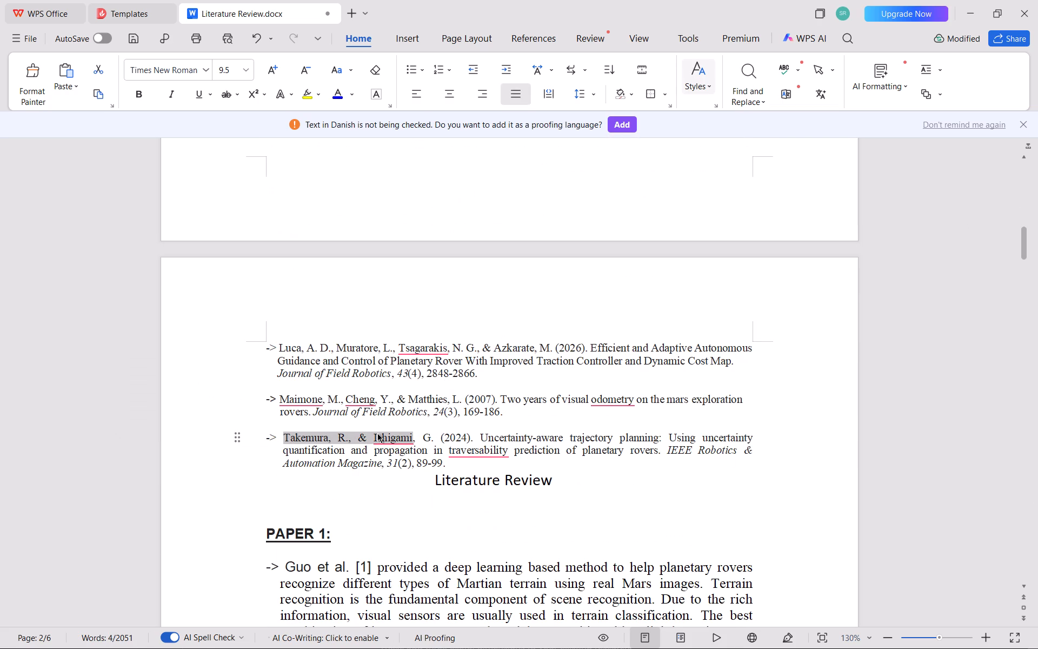
{"action": "key", "text": "ctrl+c"}
{"action": "left_click", "coordinate": [963, 367]}
{"action": "left_click_drag", "start_coordinate": [1027, 254], "coordinate": [1036, 577]}
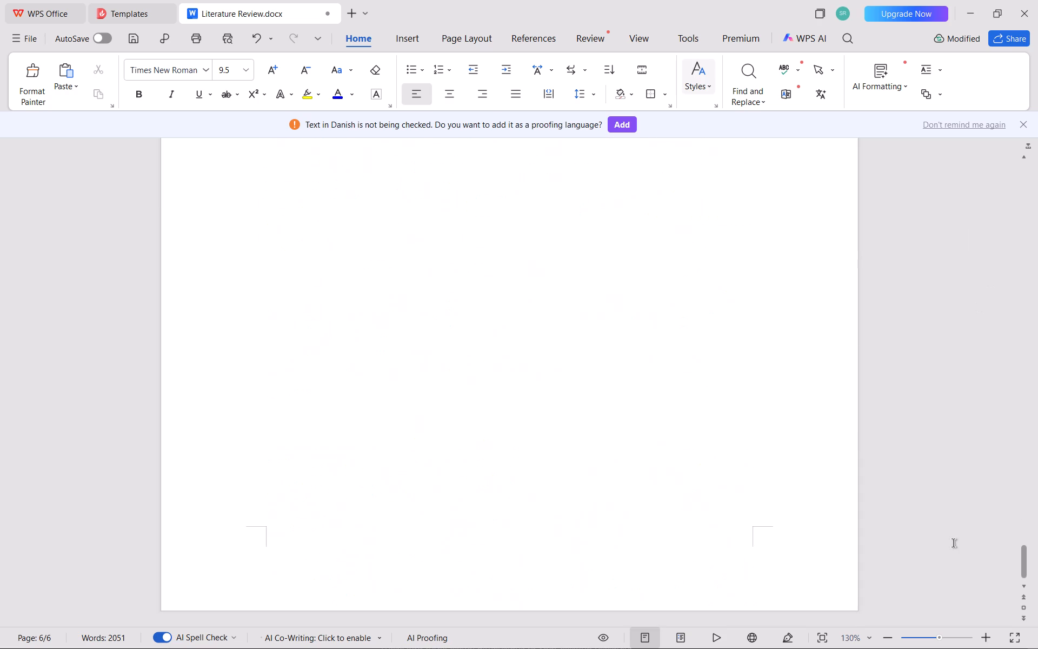
{"action": "scroll", "coordinate": [541, 396], "scroll_direction": "up", "scroll_amount": 4}
{"action": "scroll", "coordinate": [504, 362], "scroll_direction": "up", "scroll_amount": 5}
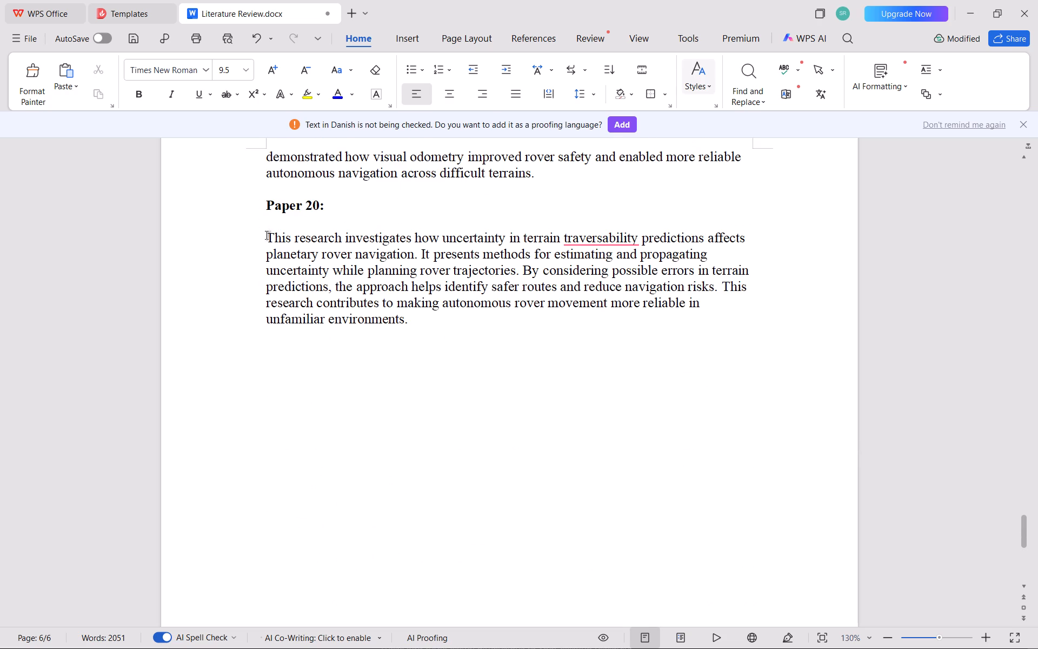
{"action": "left_click", "coordinate": [267, 235]}
{"action": "key", "text": "ctrl+v"}
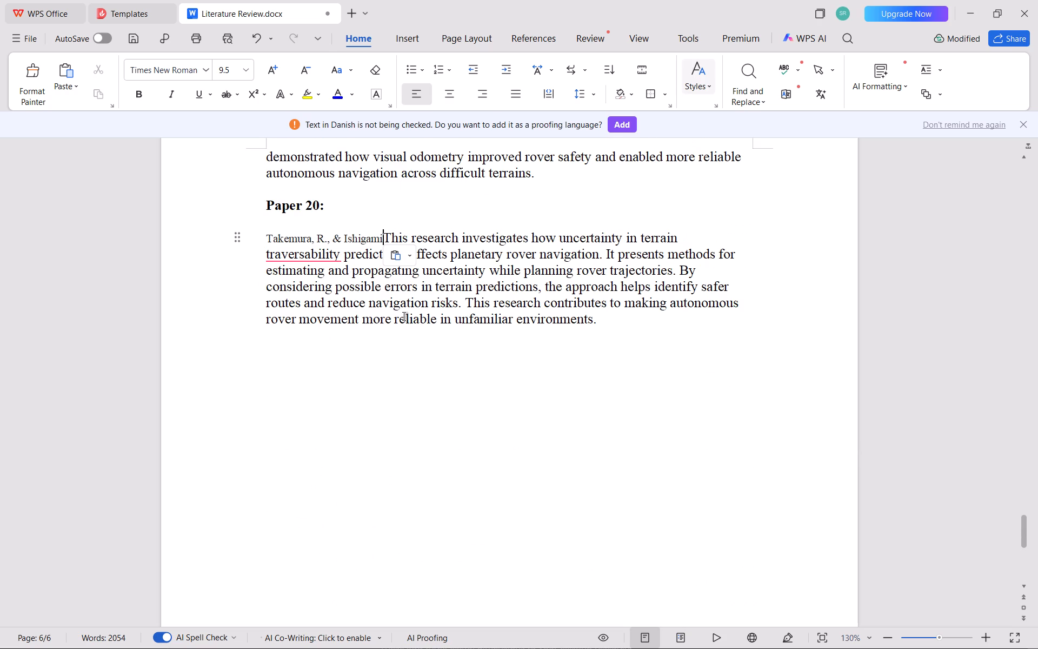
{"action": "key", "text": "space"}
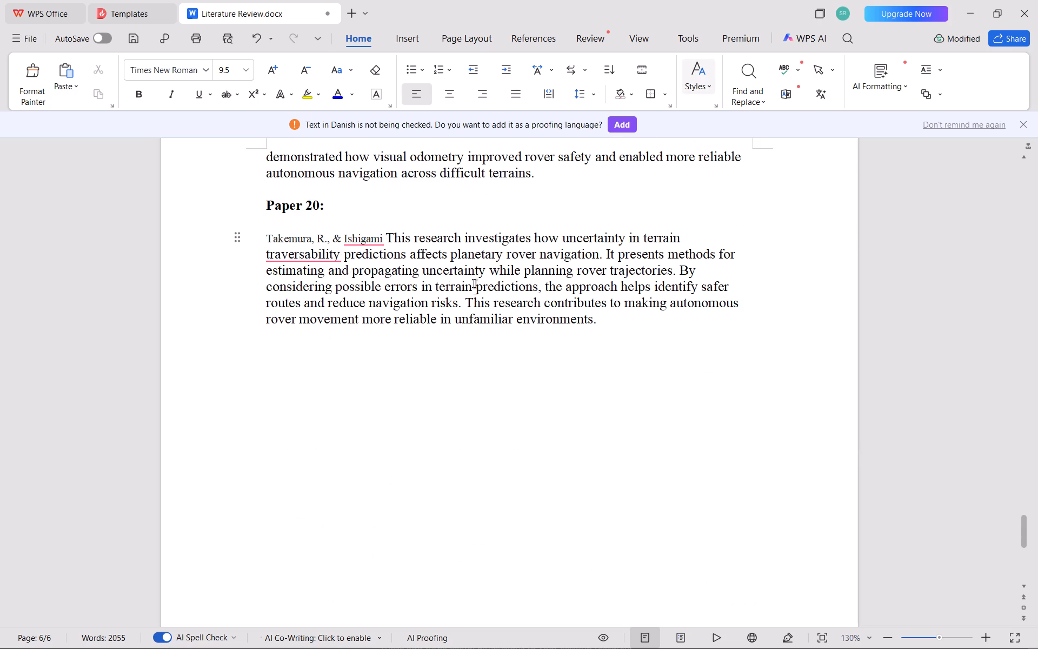
Check the citation style of the earlier paper summaries and add "[20]" after the author names in the Paper 20 summary.
{"action": "scroll", "coordinate": [478, 282], "scroll_direction": "up", "scroll_amount": 10}
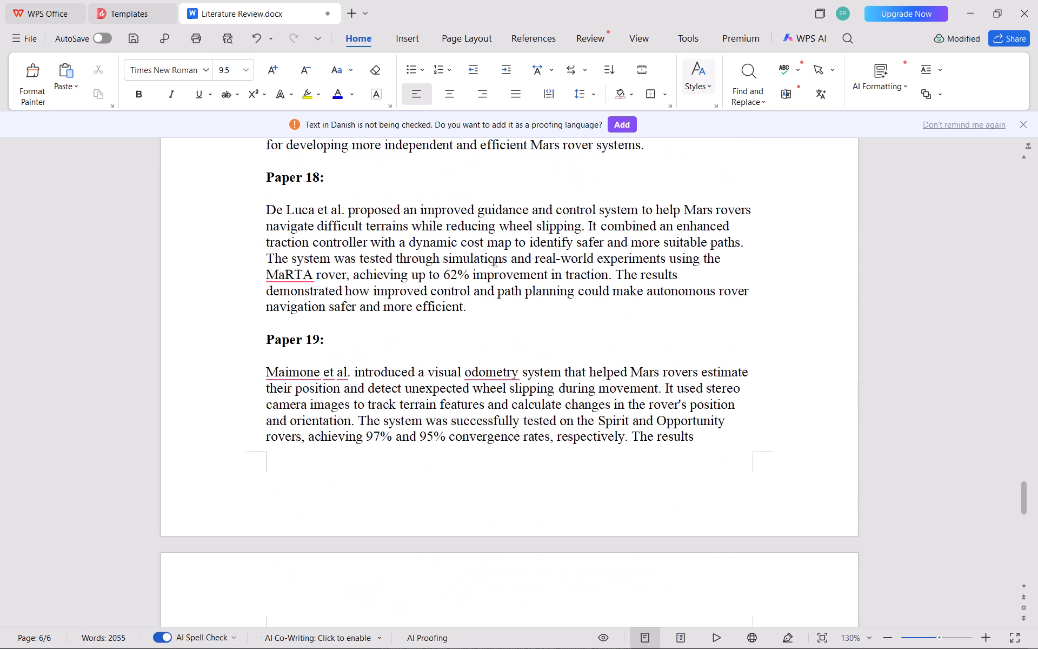
{"action": "scroll", "coordinate": [493, 263], "scroll_direction": "up", "scroll_amount": 4}
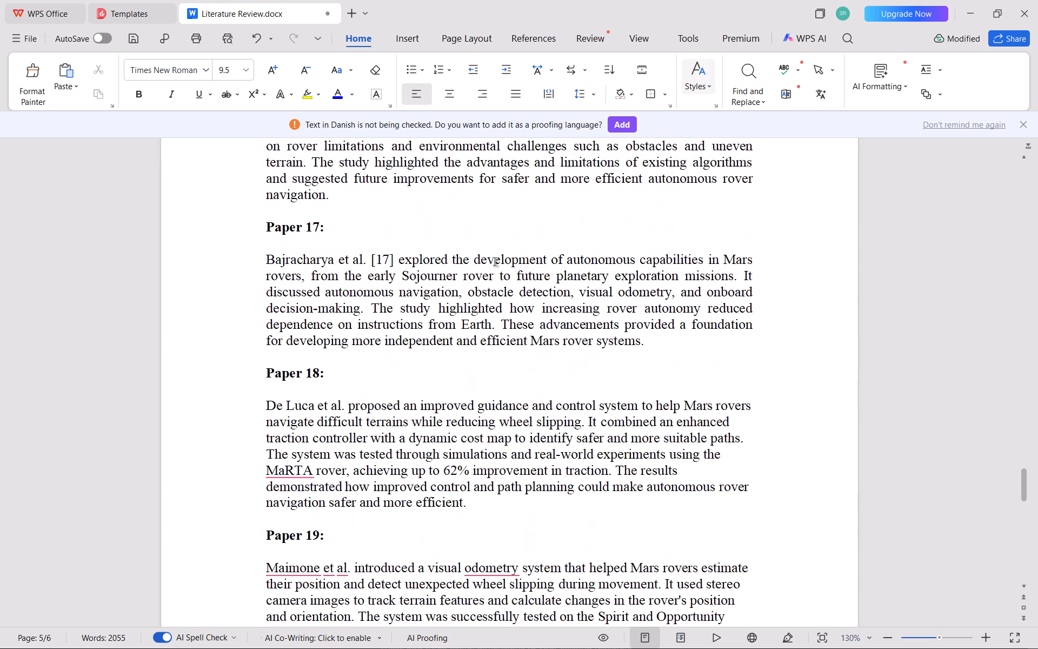
{"action": "scroll", "coordinate": [495, 262], "scroll_direction": "down", "scroll_amount": 10}
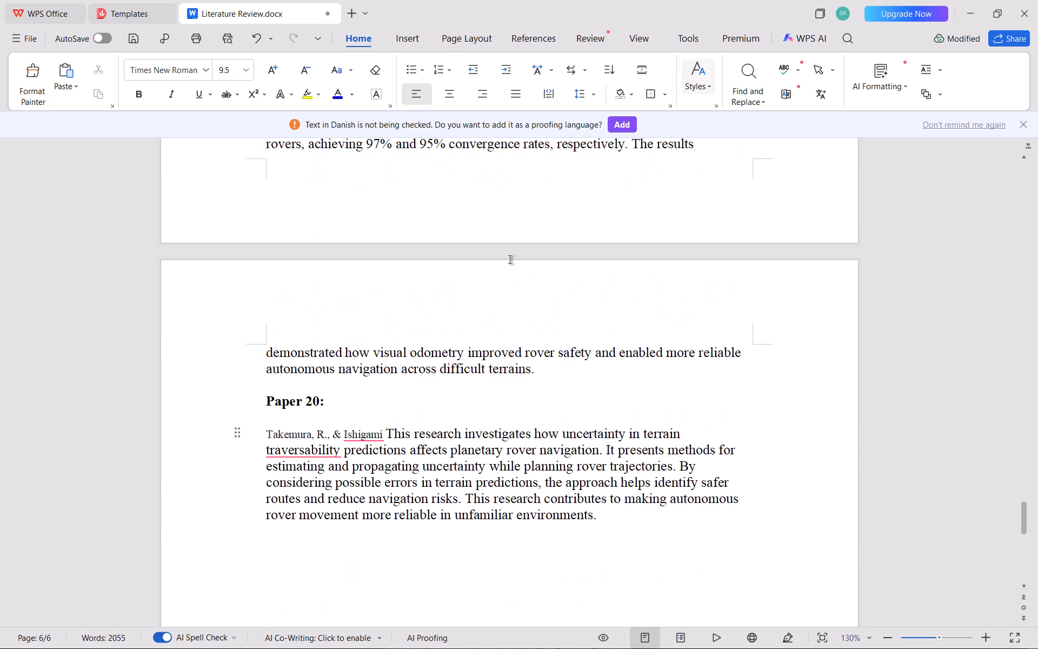
{"action": "type", "text": "[20"}
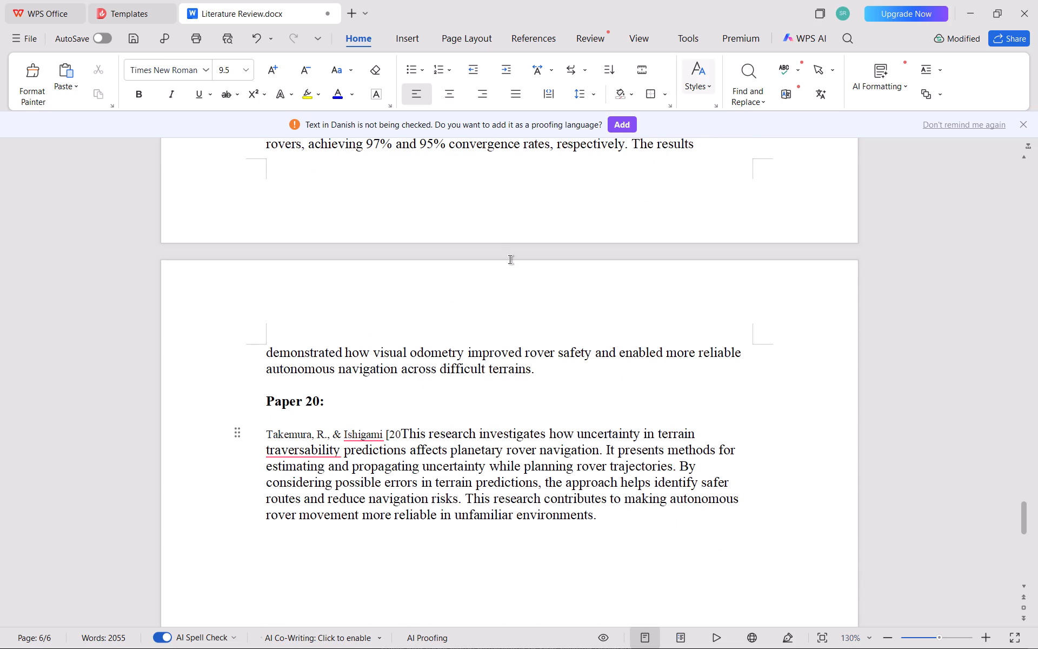
{"action": "type", "text": "]"}
{"action": "key", "text": "space"}
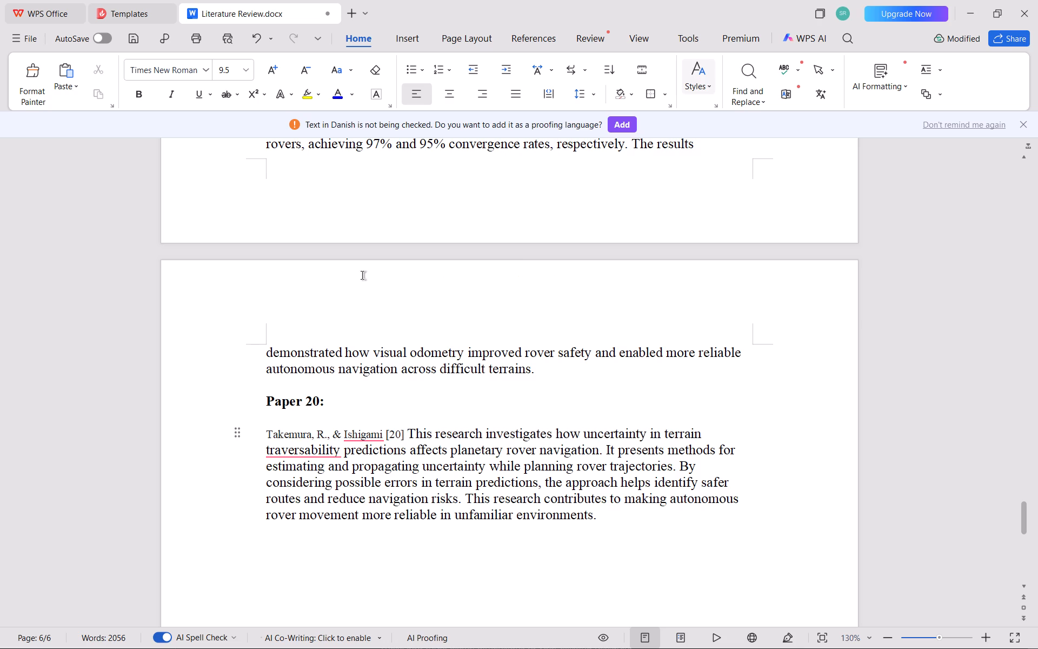
Shorten the author names at the start of the Paper 20 summary to "Takemura, Ishigami" by removing the initial and ampersand.
{"action": "left_click", "coordinate": [343, 437]}
{"action": "key", "text": "ctrl+BackSpace"}
{"action": "key", "text": "BackSpace"}
{"action": "key", "text": "BackSpace"}
{"action": "key", "text": "BackSpace"}
{"action": "key", "text": "BackSpace"}
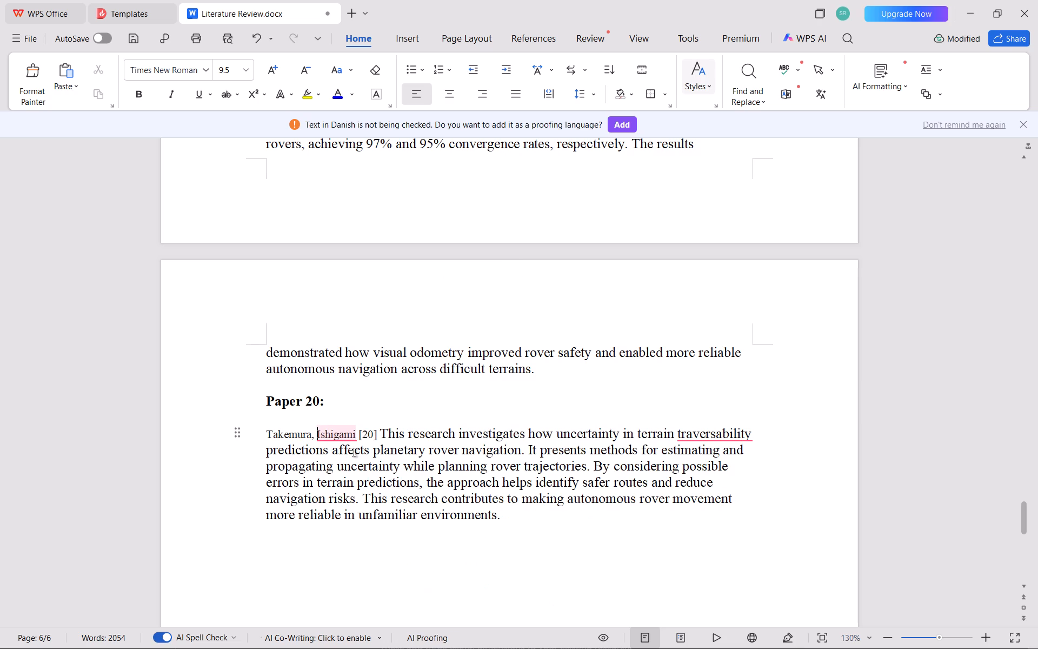
{"action": "key", "text": "BackSpace"}
{"action": "key", "text": "space"}
Insert "and" before "Ishigami" in the author names at the start of the Paper 20 summary.
{"action": "type", "text": "ansd"}
{"action": "key", "text": "BackSpace"}
{"action": "key", "text": "BackSpace"}
{"action": "type", "text": "d"}
{"action": "key", "text": "space"}
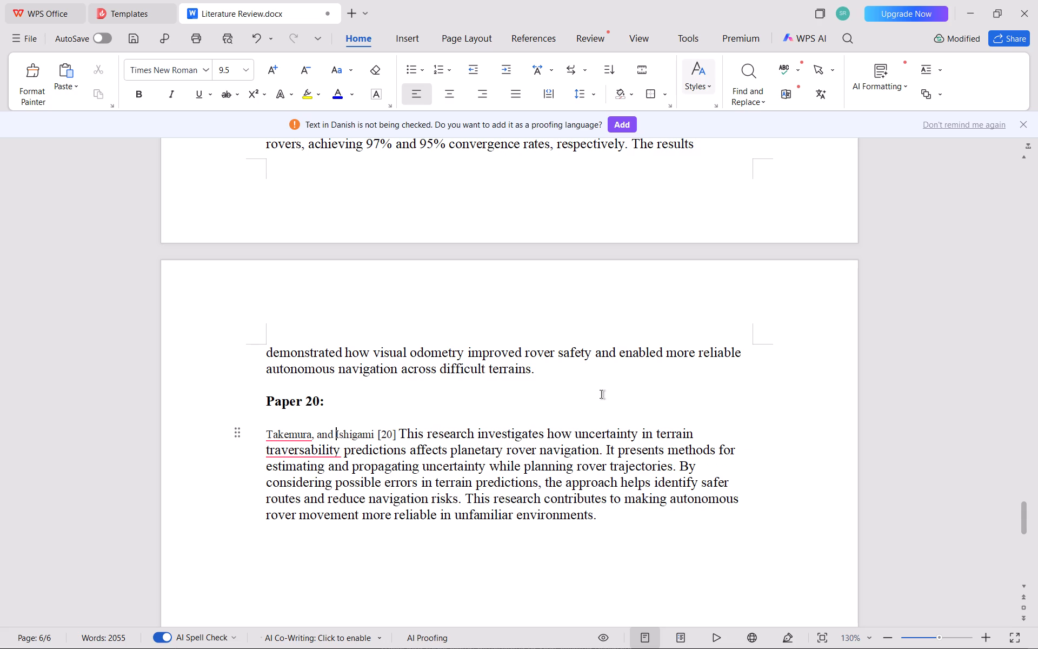
Set the font size of the citation "Takemura, and Ishigami [20]" in the Paper 20 summary to 12.
{"action": "left_click_drag", "start_coordinate": [399, 432], "coordinate": [273, 432]}
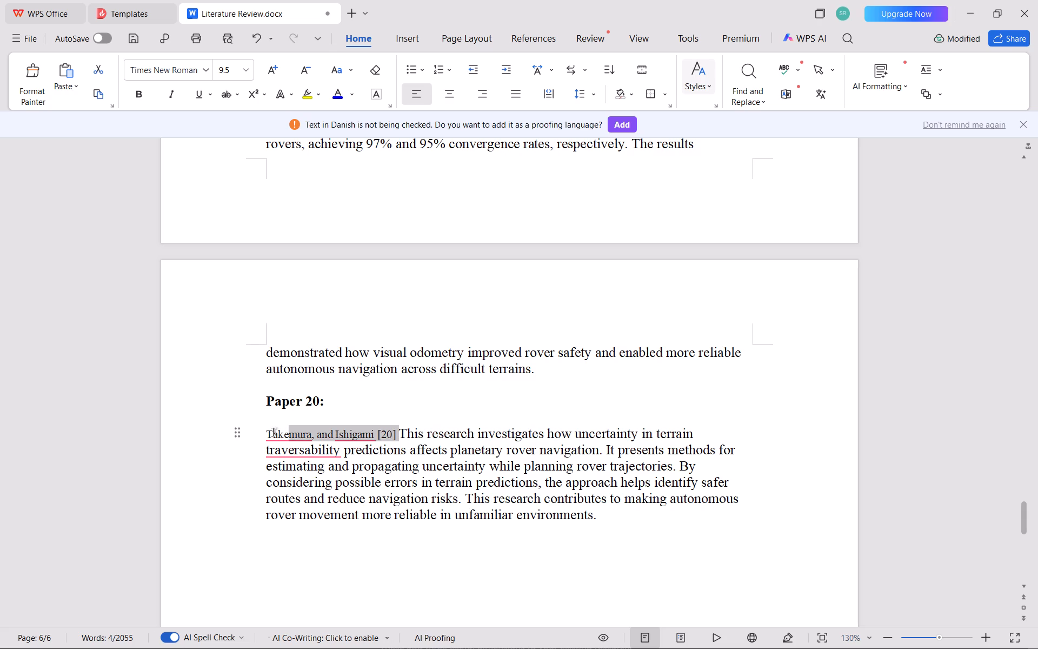
{"action": "left_click_drag", "start_coordinate": [273, 432], "coordinate": [251, 432]}
{"action": "left_click", "coordinate": [281, 368]}
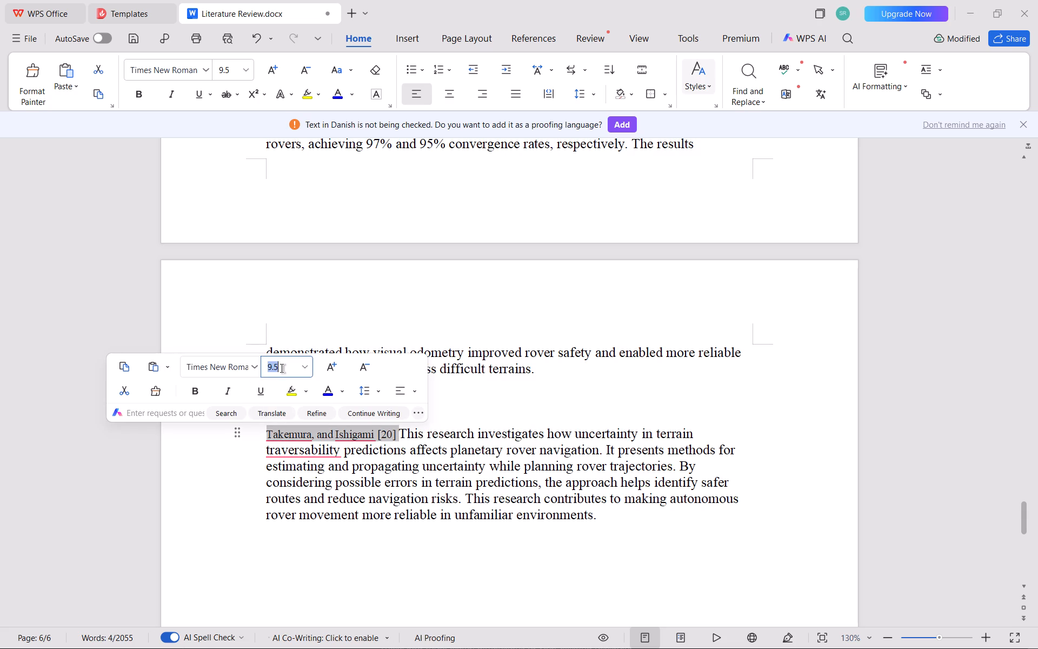
{"action": "type", "text": "12"}
{"action": "key", "text": "Return"}
{"action": "left_click", "coordinate": [504, 497]}
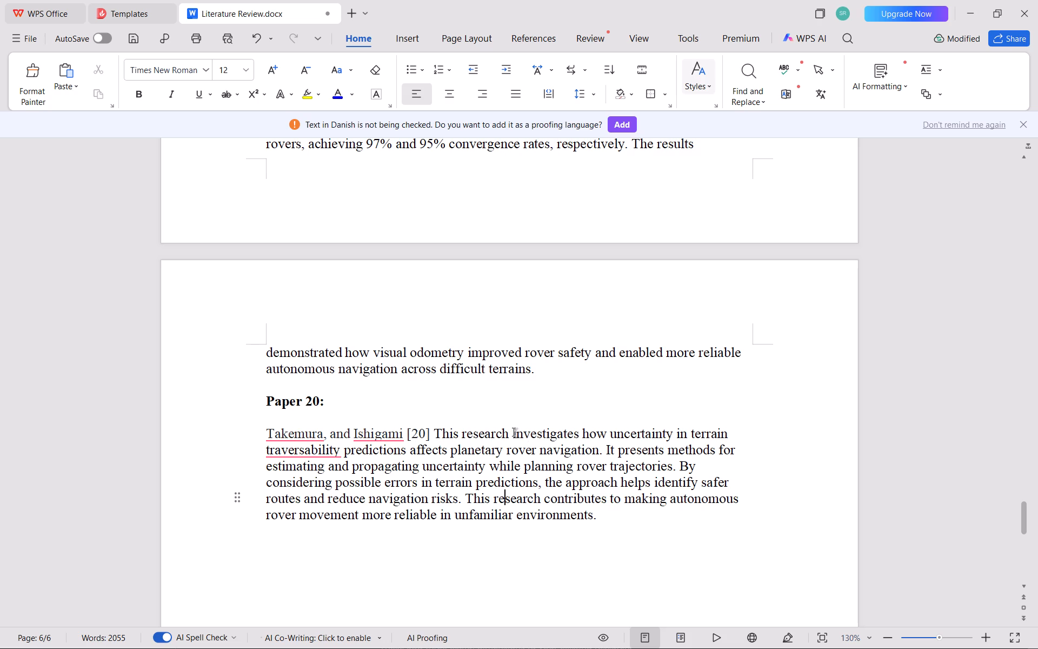
Delete "This research" before "investigates" so the Paper 20 summary's first sentence starts with the author citation.
{"action": "left_click_drag", "start_coordinate": [514, 432], "coordinate": [437, 432]}
{"action": "key", "text": "BackSpace"}
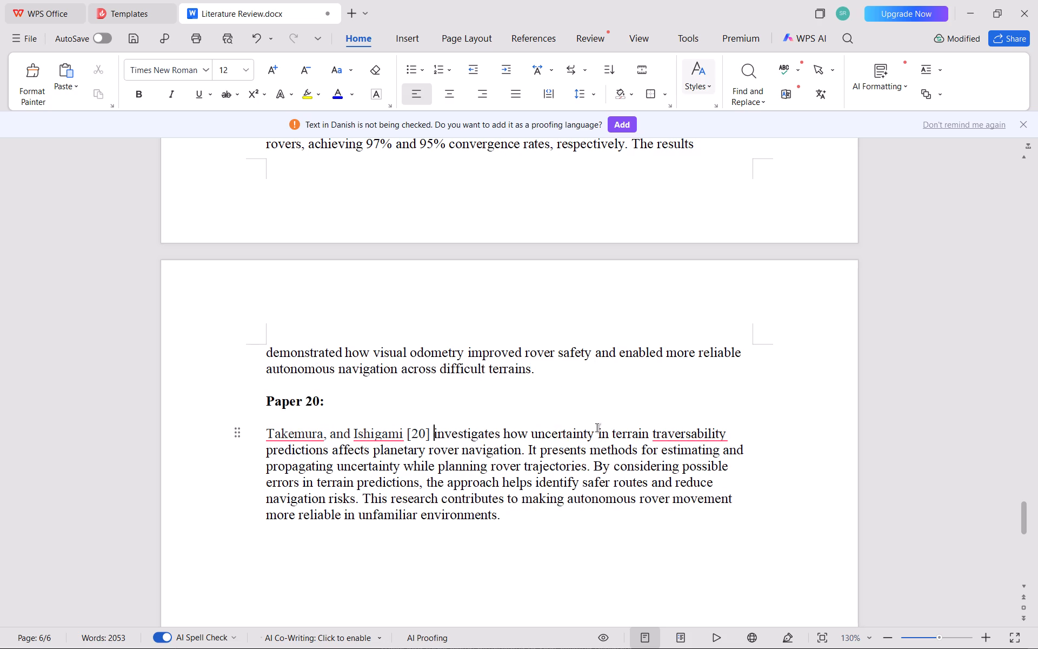
Add the citation number "[19]" after "Maimone et al." in the Paper 19 summary.
{"action": "scroll", "coordinate": [593, 426], "scroll_direction": "up", "scroll_amount": 6}
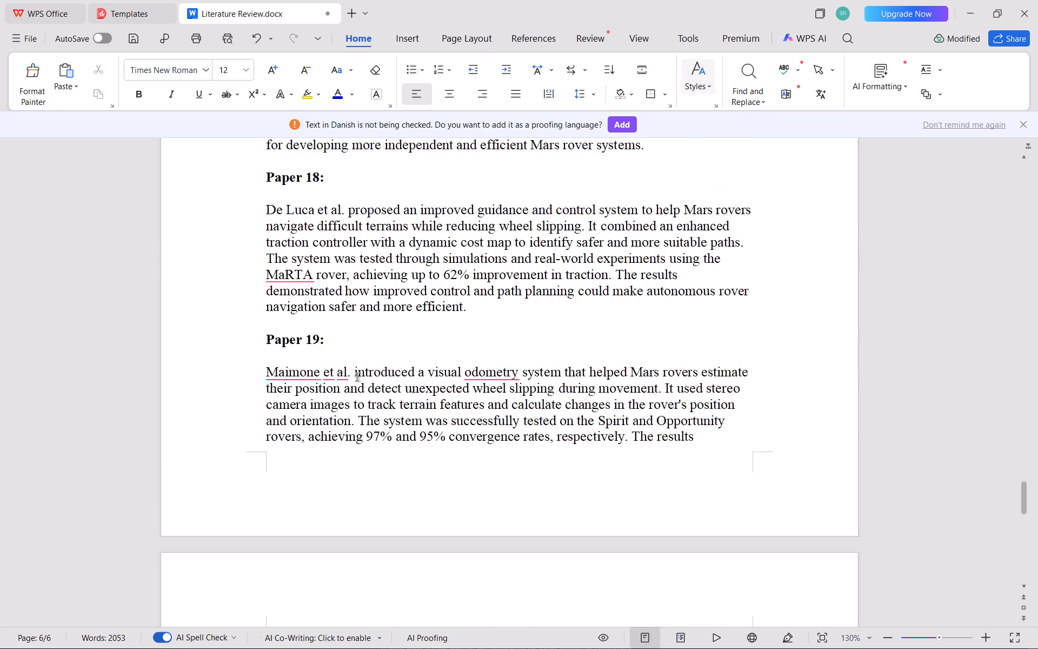
{"action": "left_click", "coordinate": [351, 376]}
{"action": "key", "text": "space"}
{"action": "type", "text": "["}
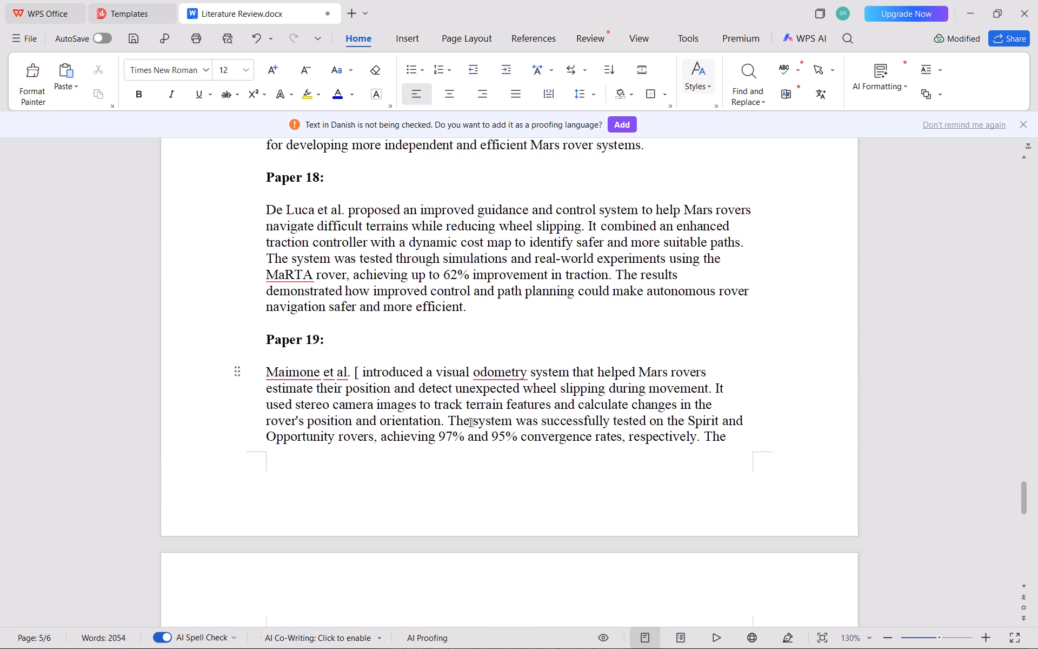
{"action": "type", "text": "19[]"}
{"action": "key", "text": "BackSpace"}
{"action": "key", "text": "BackSpace"}
{"action": "key", "text": "bracketleft"}
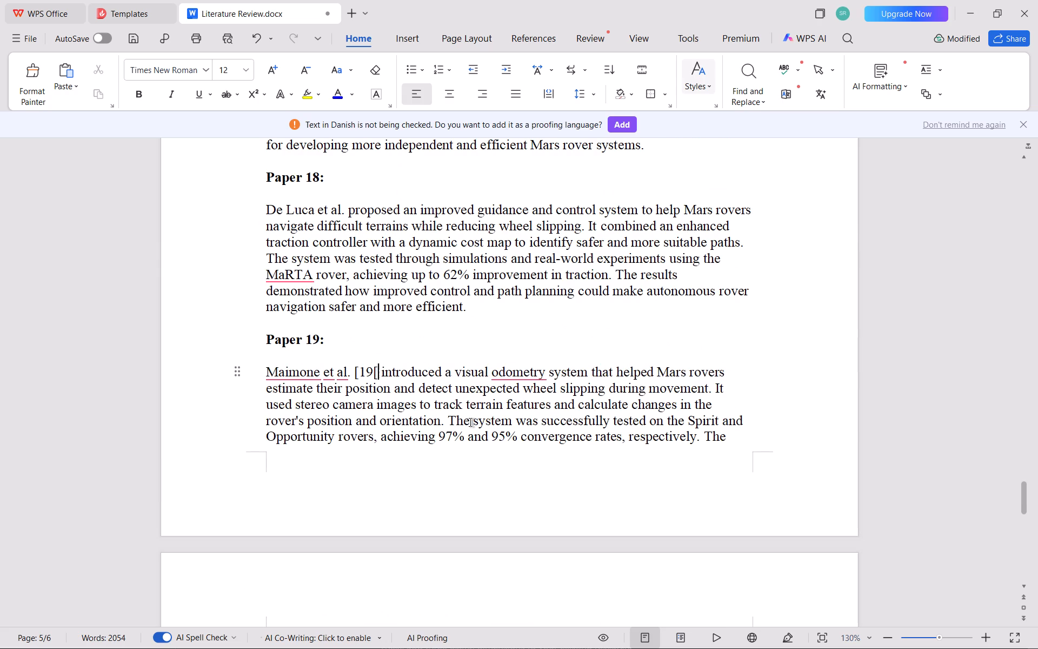
{"action": "key", "text": "BackSpace"}
{"action": "key", "text": "bracketright"}
Add the citation number "[18]" followed by a space after "De Luca et al." in the Paper 18 summary.
{"action": "scroll", "coordinate": [544, 428], "scroll_direction": "up", "scroll_amount": 4}
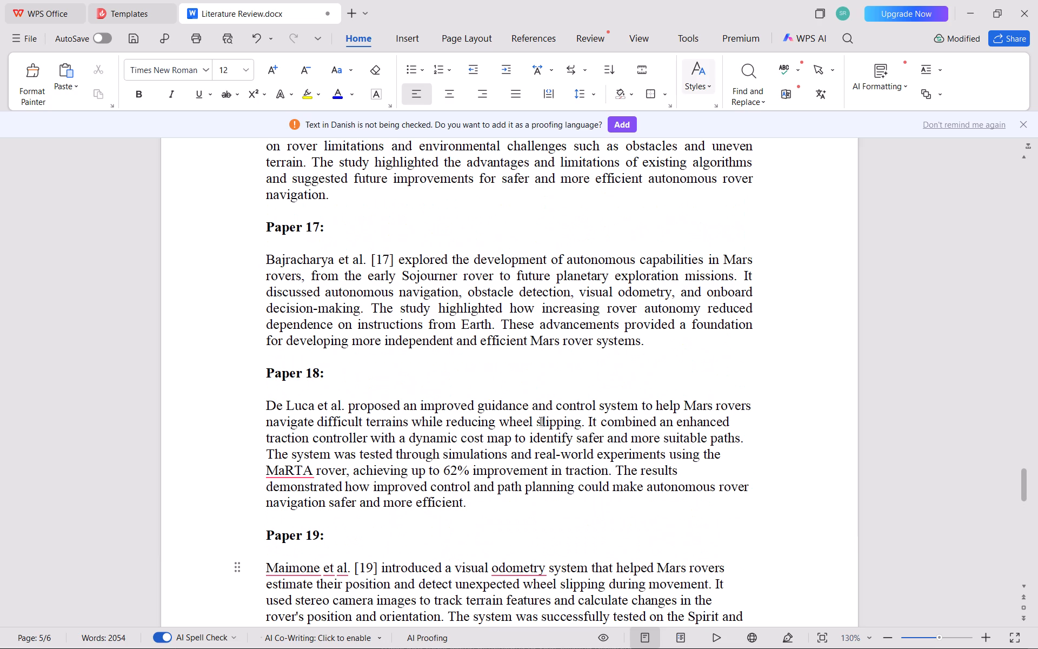
{"action": "left_click", "coordinate": [347, 401]}
{"action": "type", "text": "[18["}
{"action": "key", "text": "BackSpace"}
{"action": "type", "text": "]"}
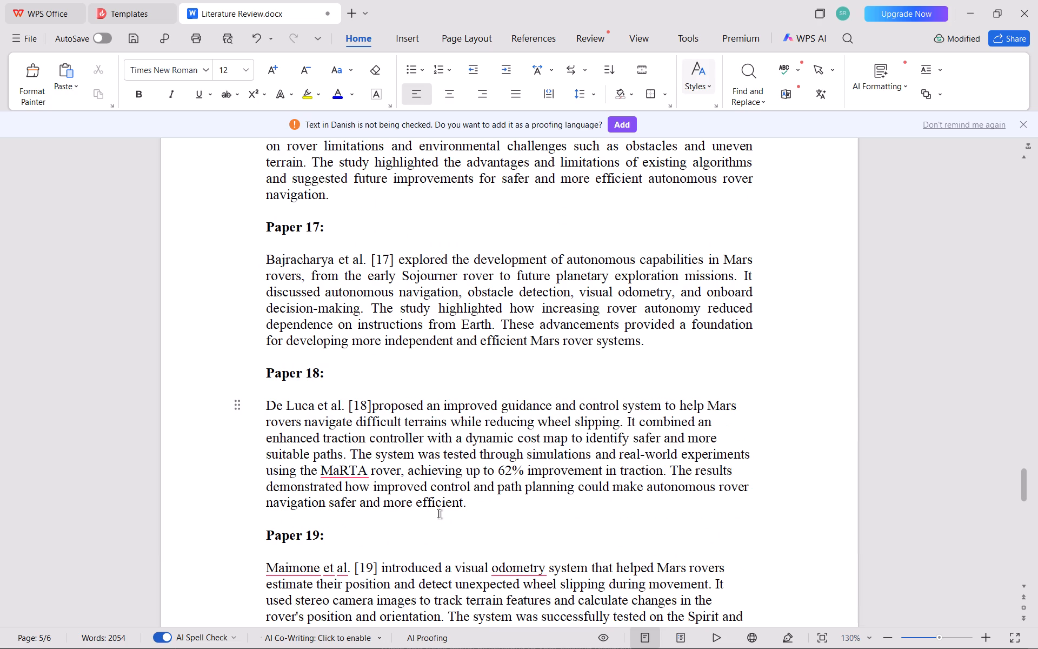
{"action": "key", "text": "space"}
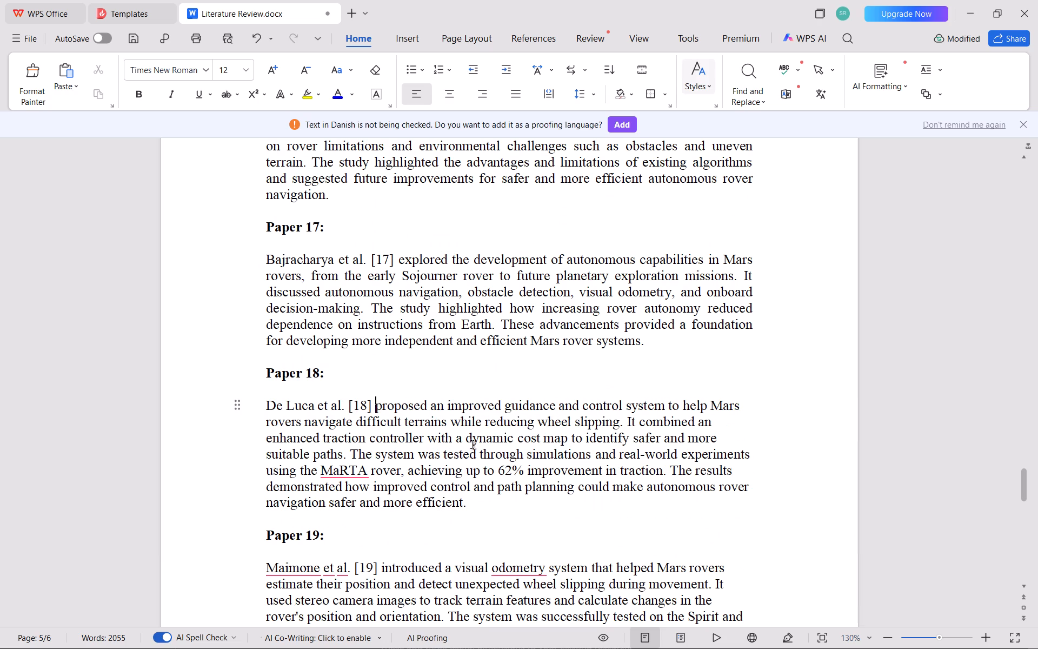